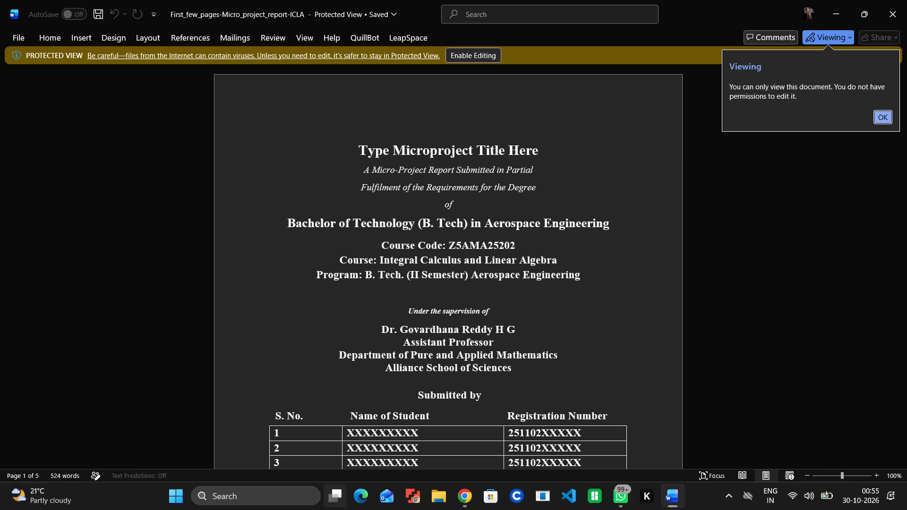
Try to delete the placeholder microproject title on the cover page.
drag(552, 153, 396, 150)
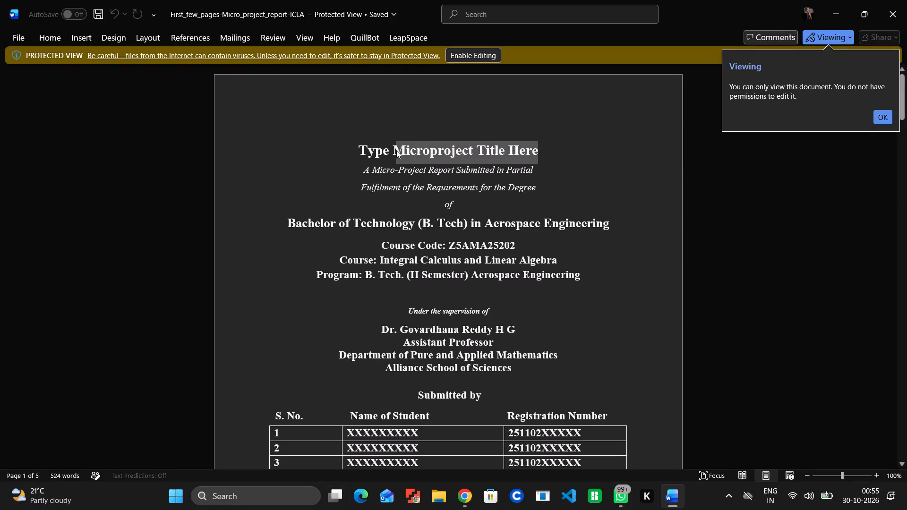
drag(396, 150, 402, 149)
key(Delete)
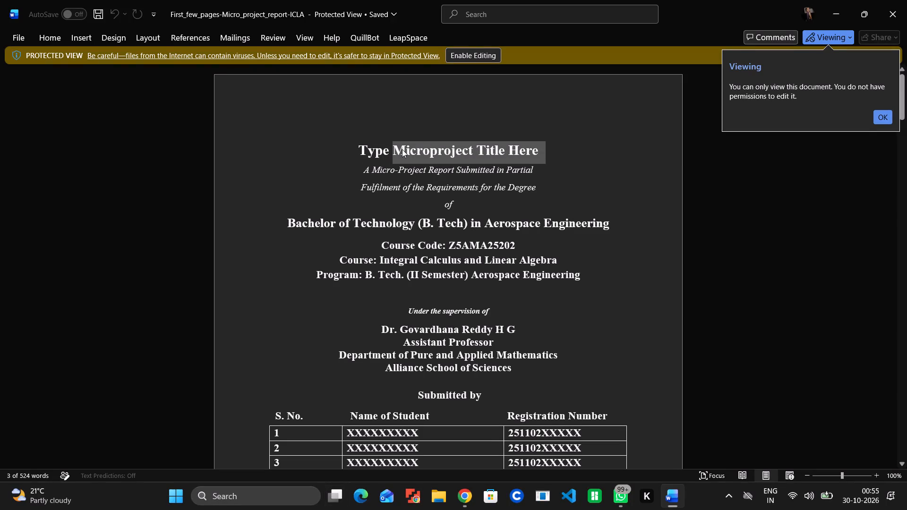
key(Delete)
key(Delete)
Enable editing for the protected report document.
click(406, 116)
click(454, 56)
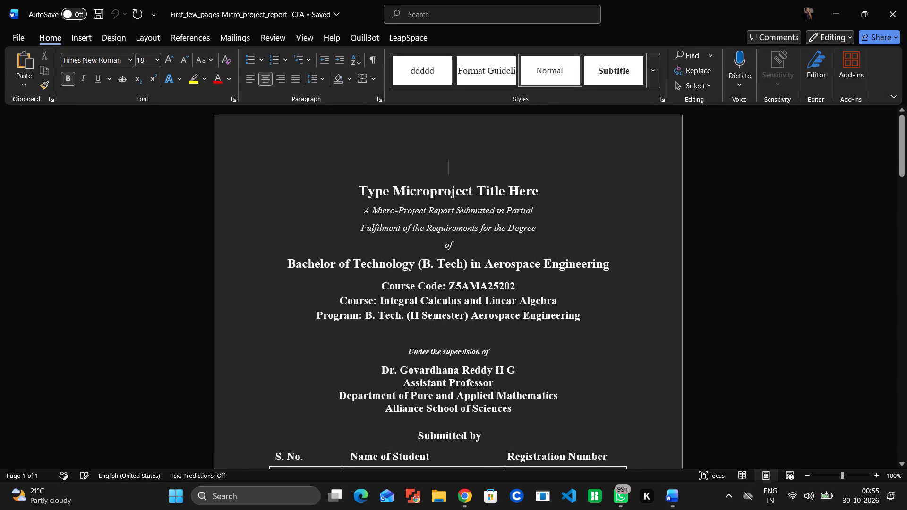
Try to remove the empty line above the cover page title.
click(490, 161)
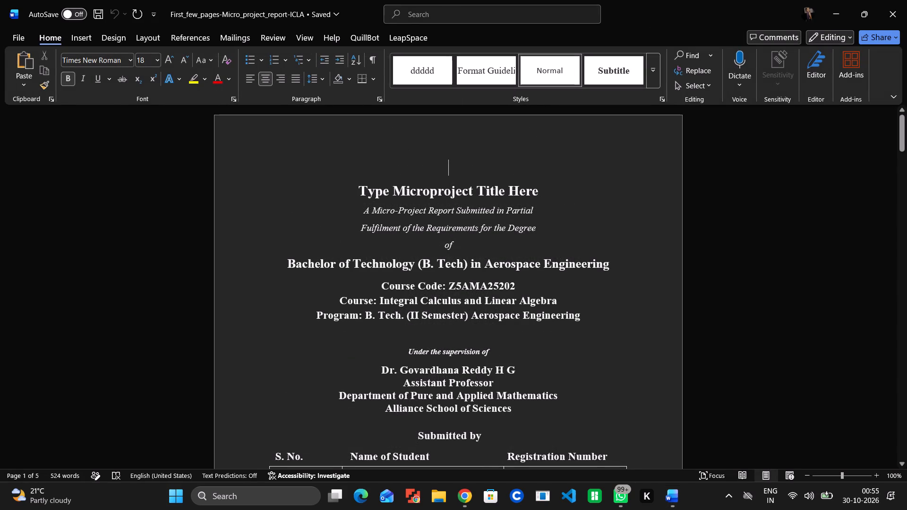
key(BackSpace)
key(BackSpace)
key(BackSpace)
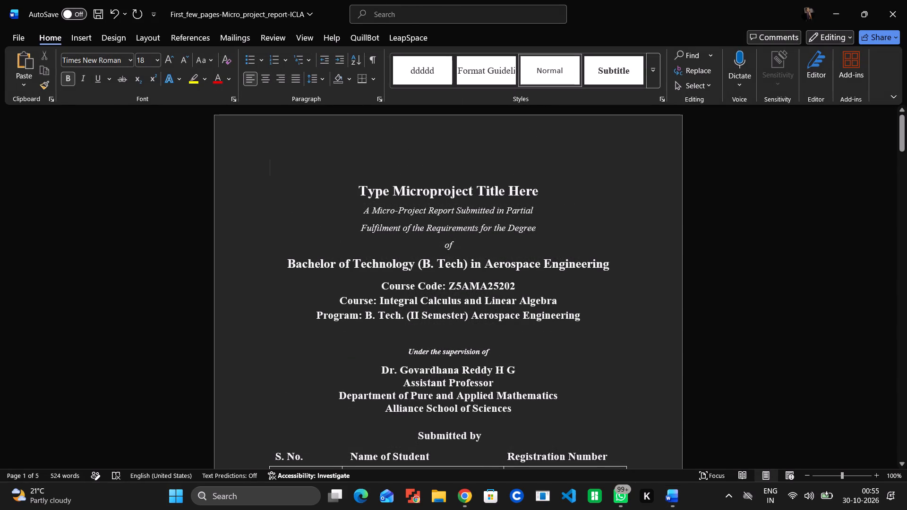
key(BackSpace)
Replace the placeholder title with the copied text "Public-Key Cryptography: A MATLAB-Based Simulation of RSA Encryption and Diffie–Hellman Key Exchange".
click(556, 187)
drag(556, 187, 419, 184)
key(Delete)
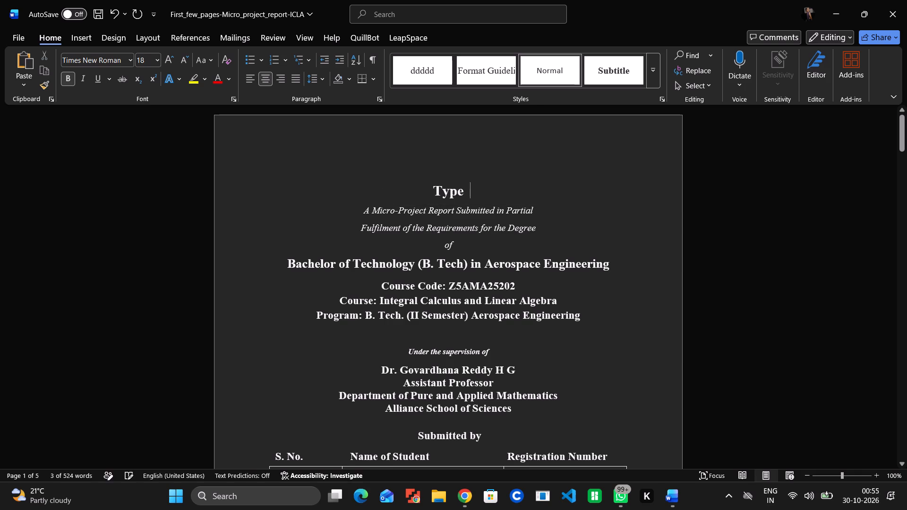
key(BackSpace)
key(BackSpace)
key(BackSpace)
key(BackSpace)
key(BackSpace)
key(ctrl+v)
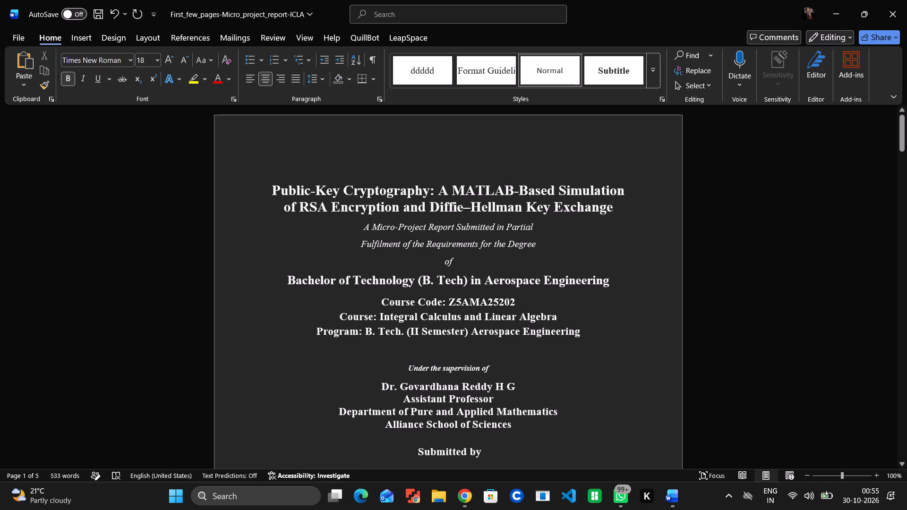
Replace "Aerospace Engineering" with "Computer Science" in the Bachelor of Technology degree line.
drag(614, 278, 609, 280)
drag(609, 280, 490, 288)
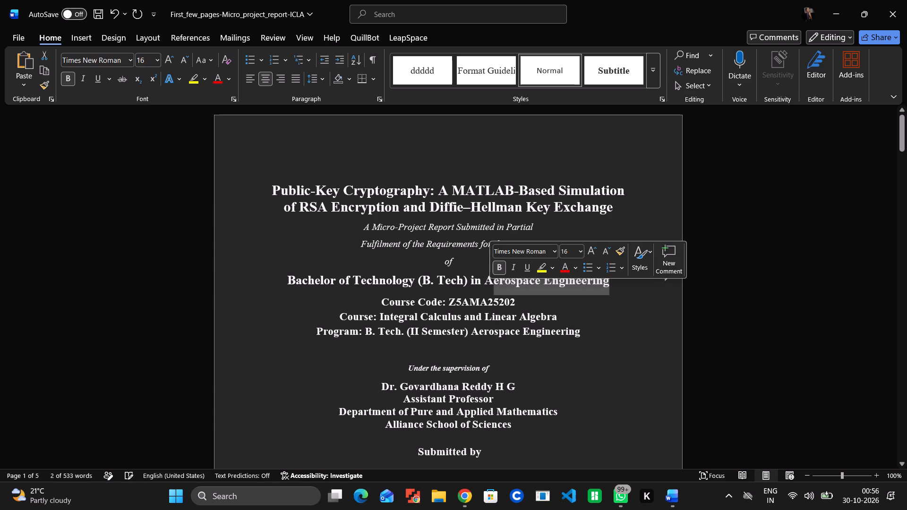
key(Delete)
key(BackSpace)
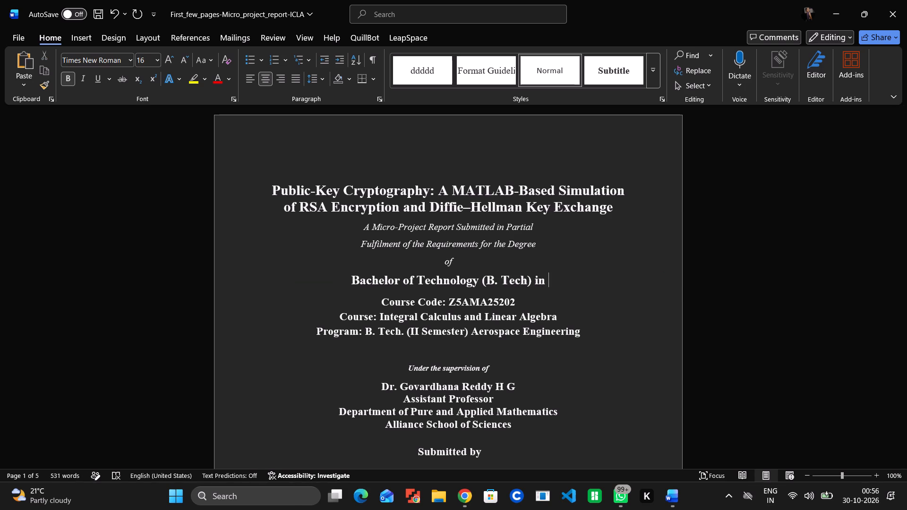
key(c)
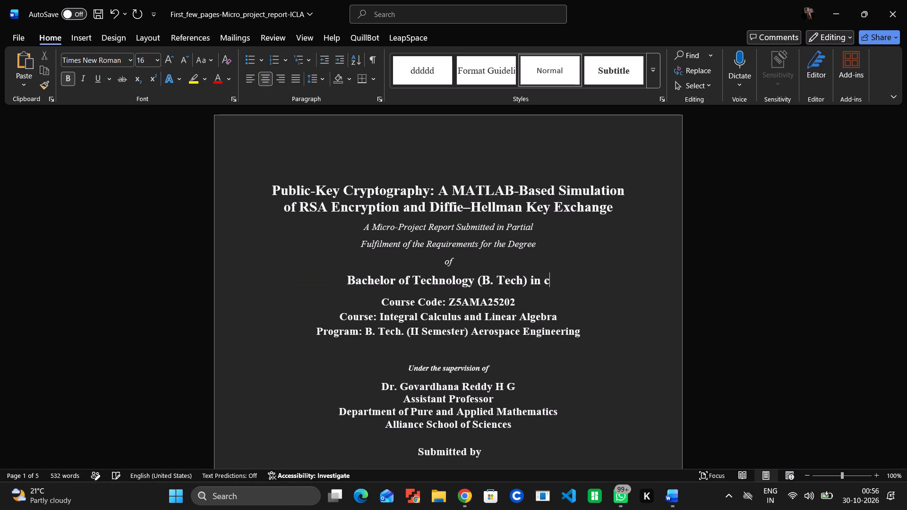
key(BackSpace)
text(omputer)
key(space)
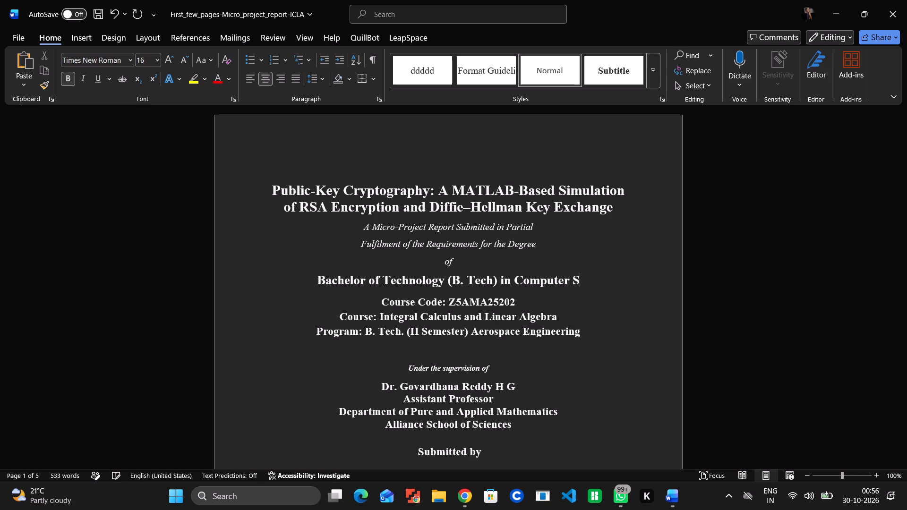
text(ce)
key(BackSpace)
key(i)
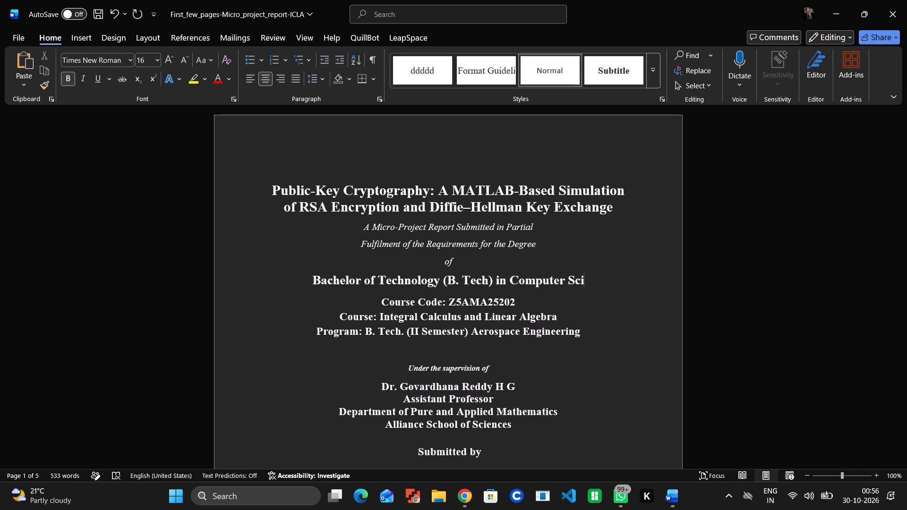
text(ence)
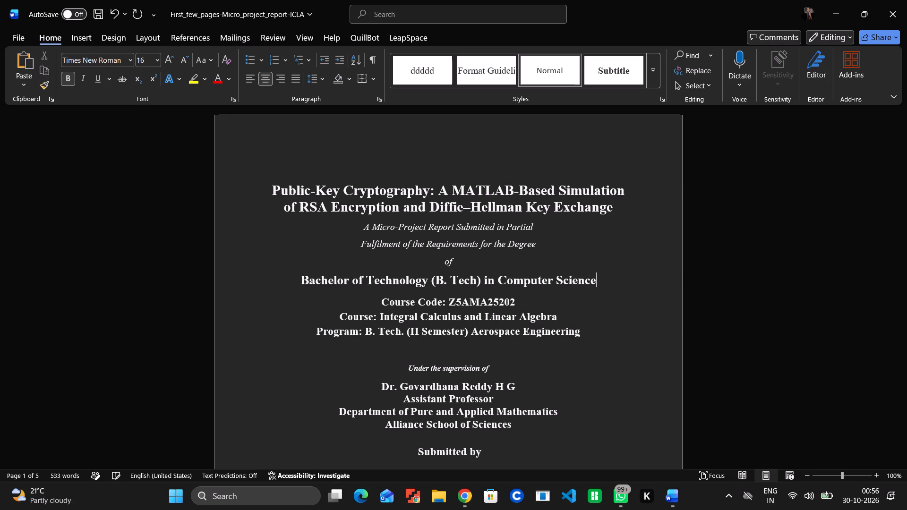
Change the course code on the cover page to Z5AMT25207.
click(518, 304)
drag(518, 304, 488, 301)
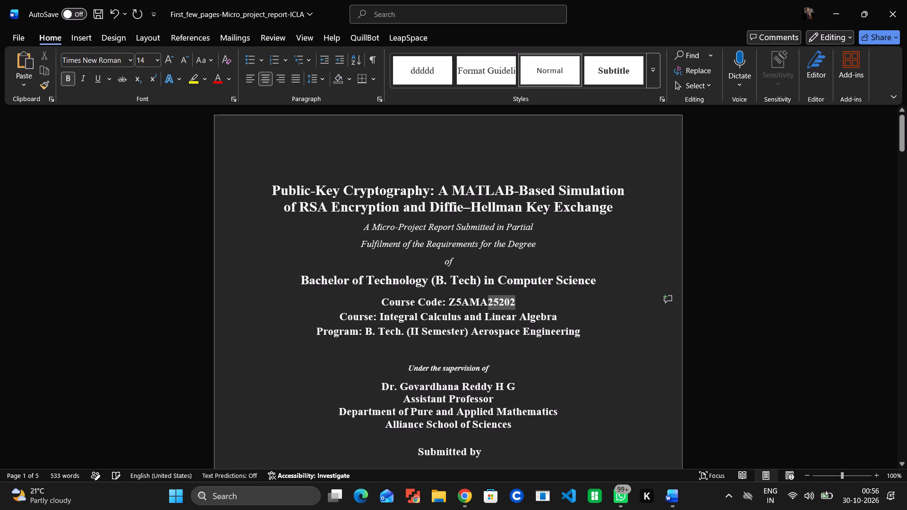
drag(488, 301, 487, 301)
key(BackSpace)
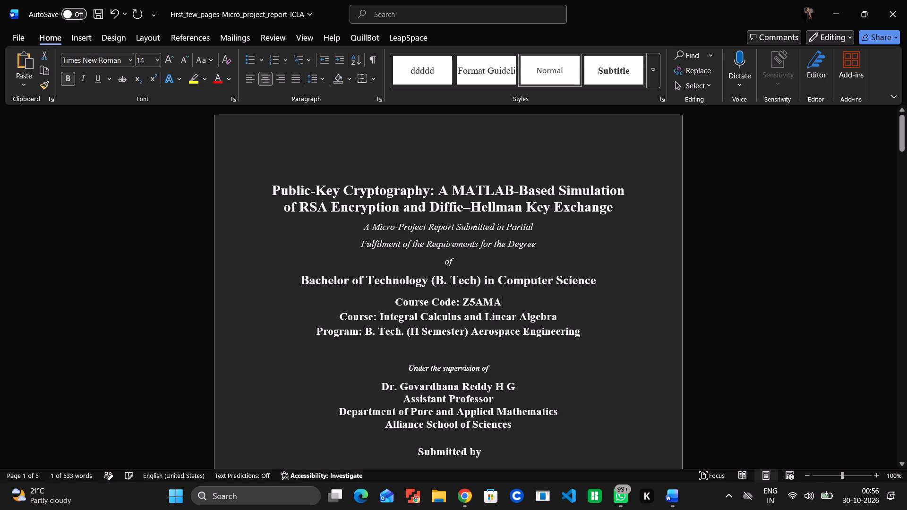
key(BackSpace)
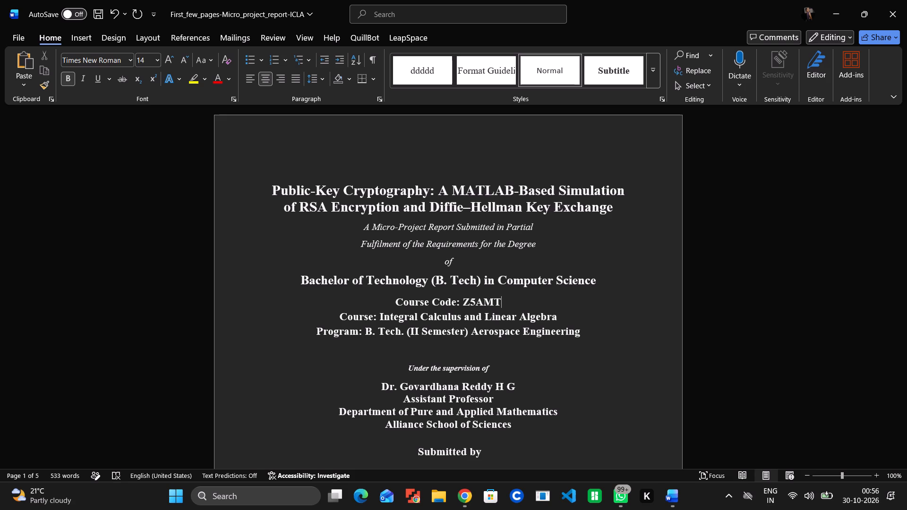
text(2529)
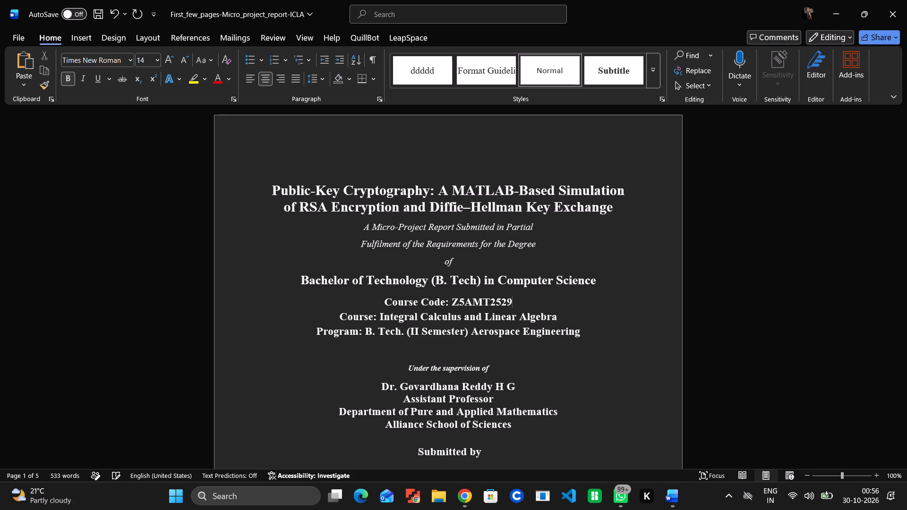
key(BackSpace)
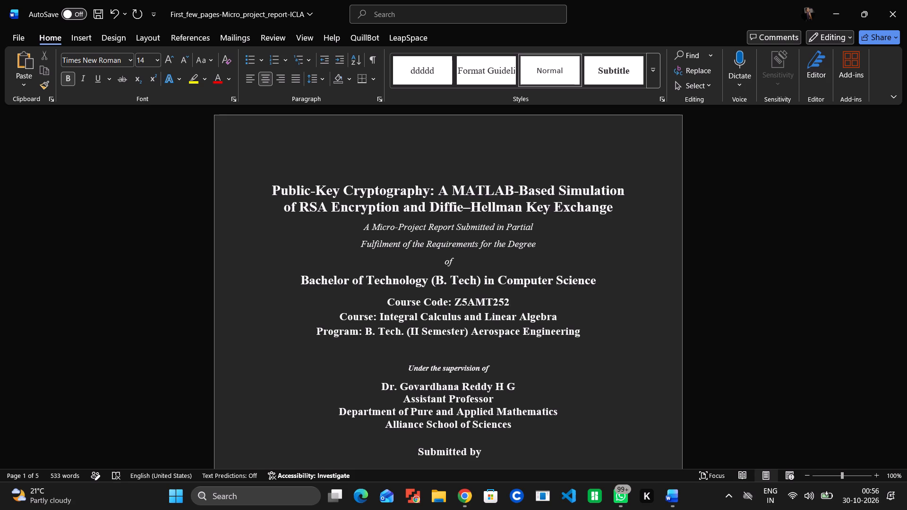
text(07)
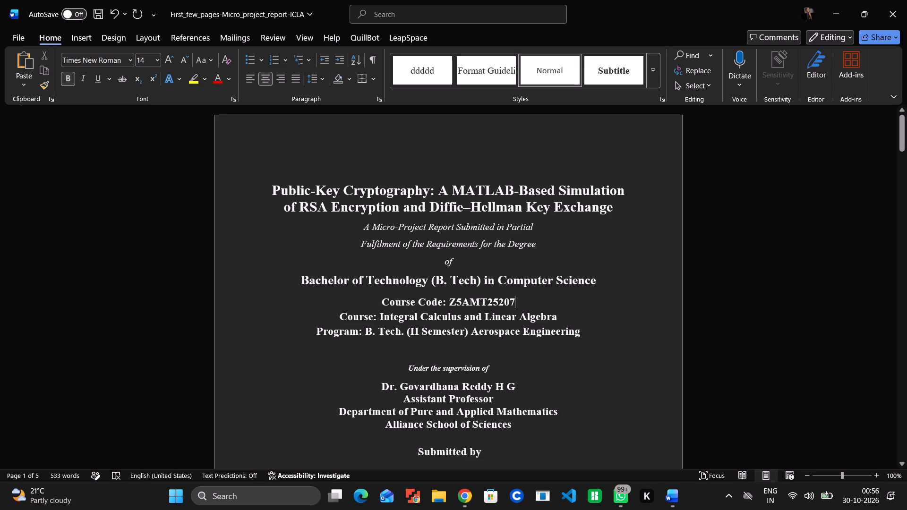
Replace the course name on the cover page with "Discrete Mathematics".
drag(565, 314, 389, 323)
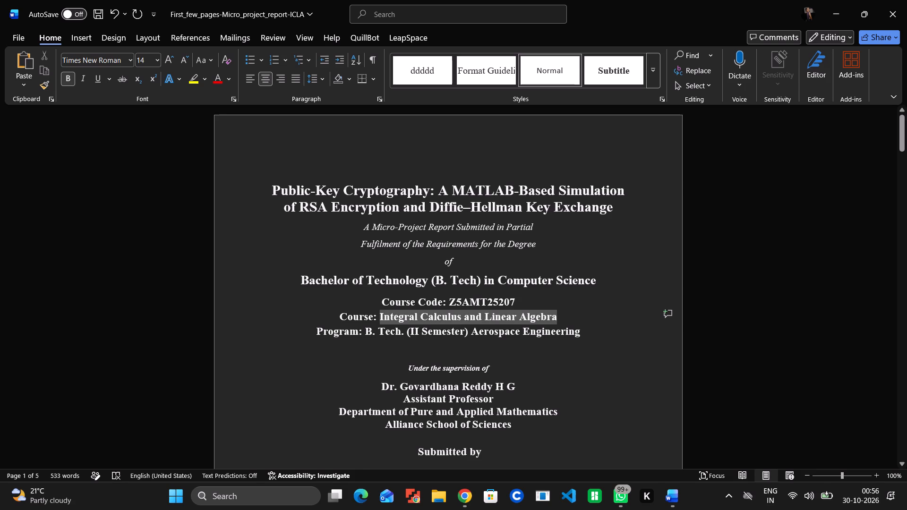
drag(389, 323, 390, 323)
key(Delete)
key(BackSpace)
key(BackSpace)
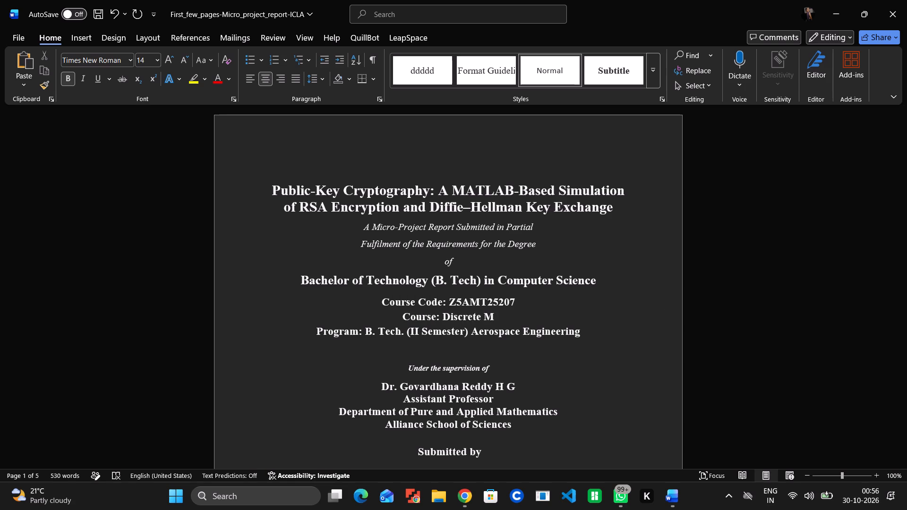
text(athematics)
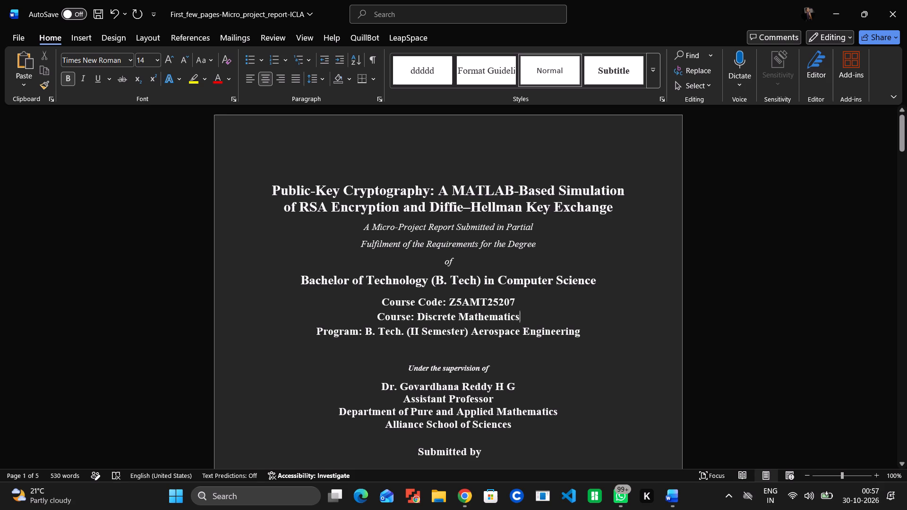
Change the semester in the Program line to III and delete ") Aerospace Engineering" at its end.
click(415, 328)
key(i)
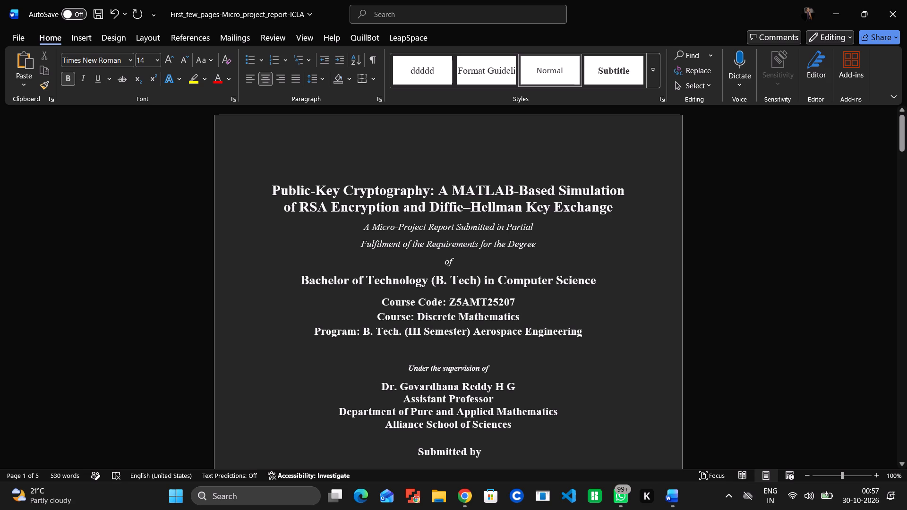
drag(587, 330, 470, 332)
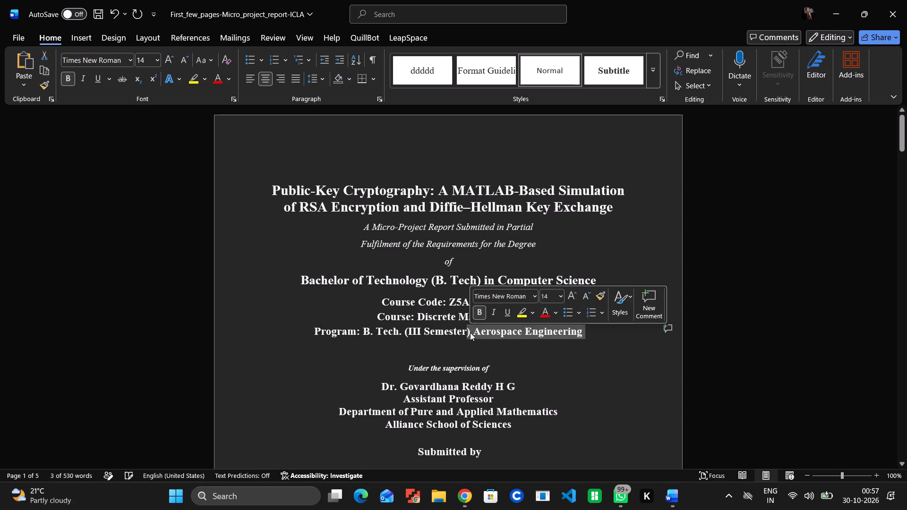
key(Delete)
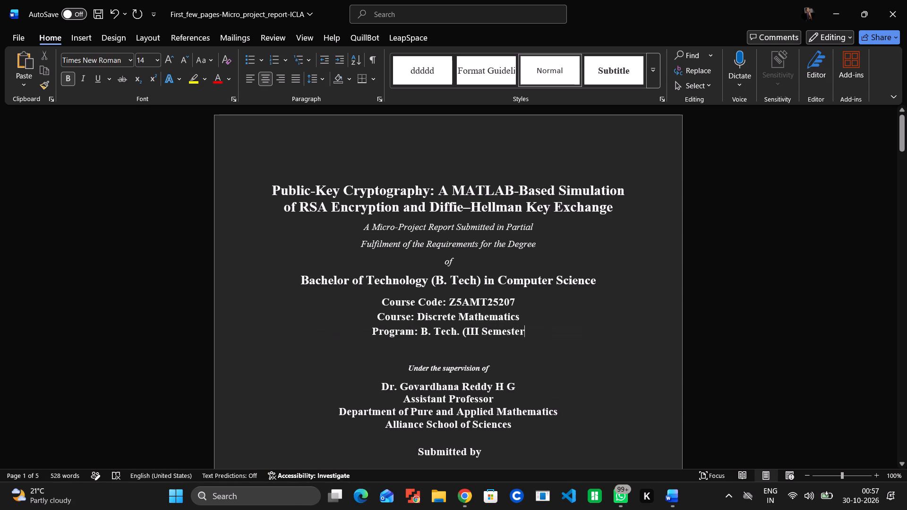
Replace the placeholder name in row 1 of the Submitted by table with the first student's full name.
scroll(446, 385, down, 1)
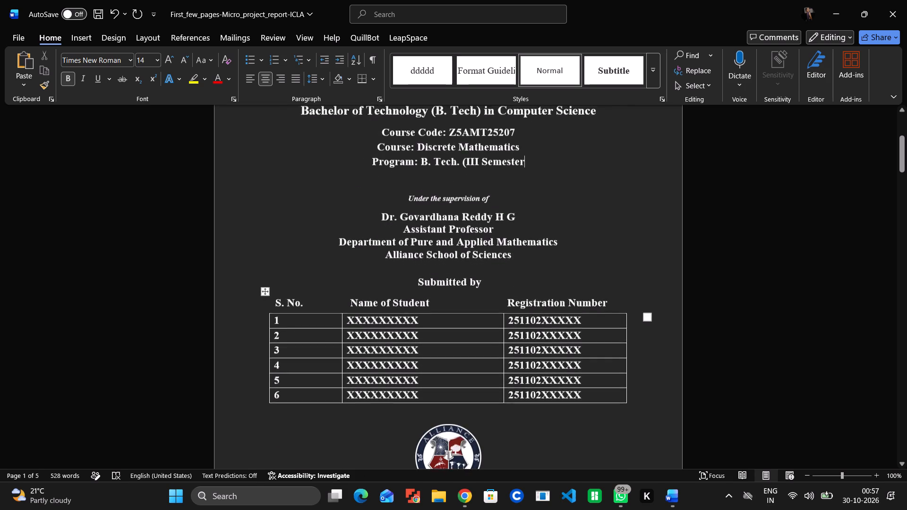
scroll(446, 385, down, 1)
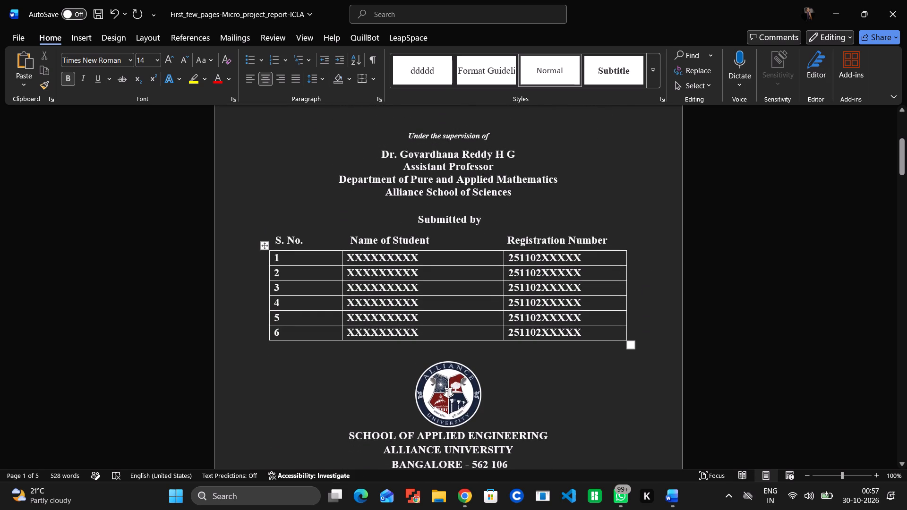
drag(432, 256, 343, 257)
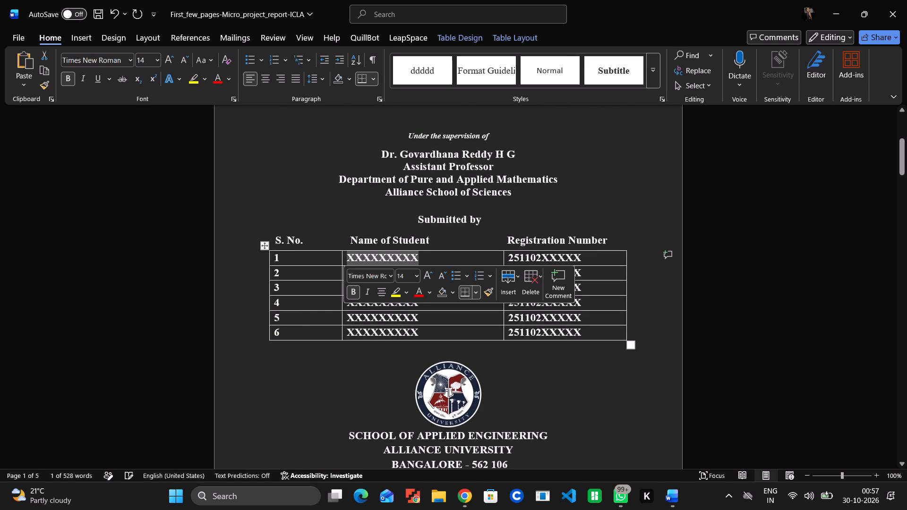
key(Delete)
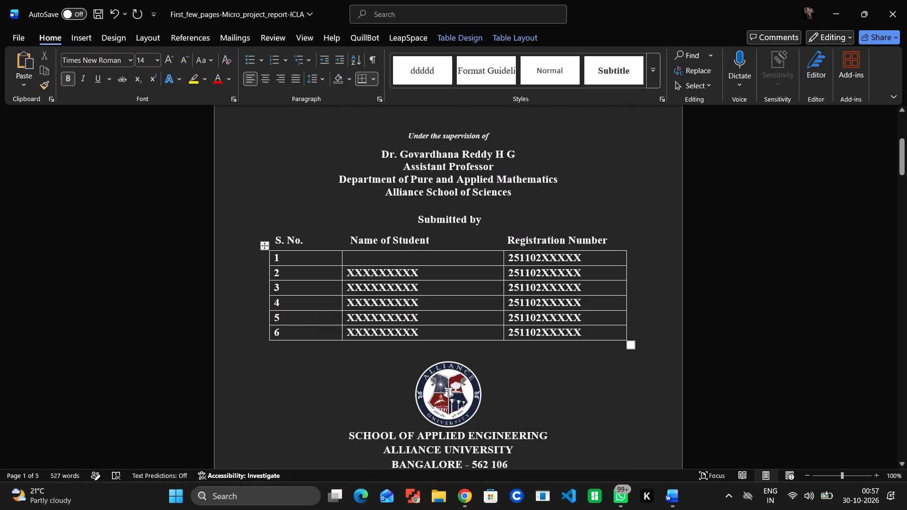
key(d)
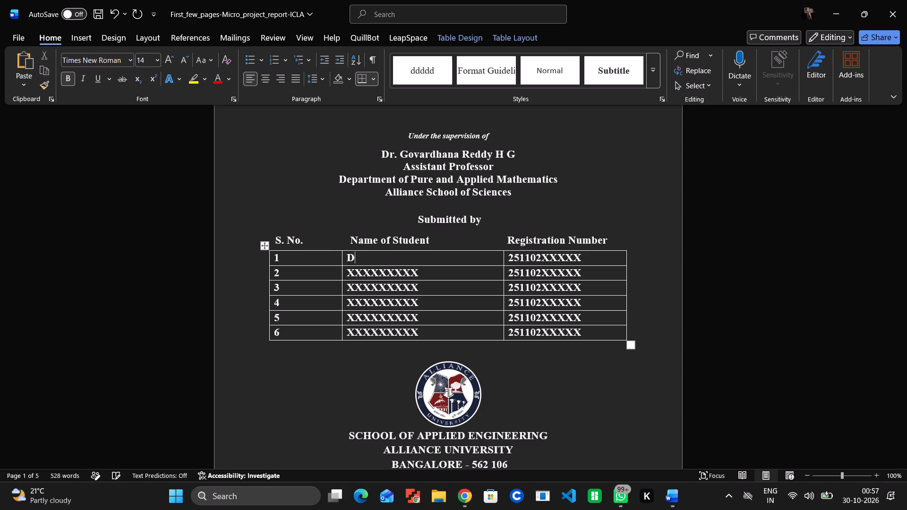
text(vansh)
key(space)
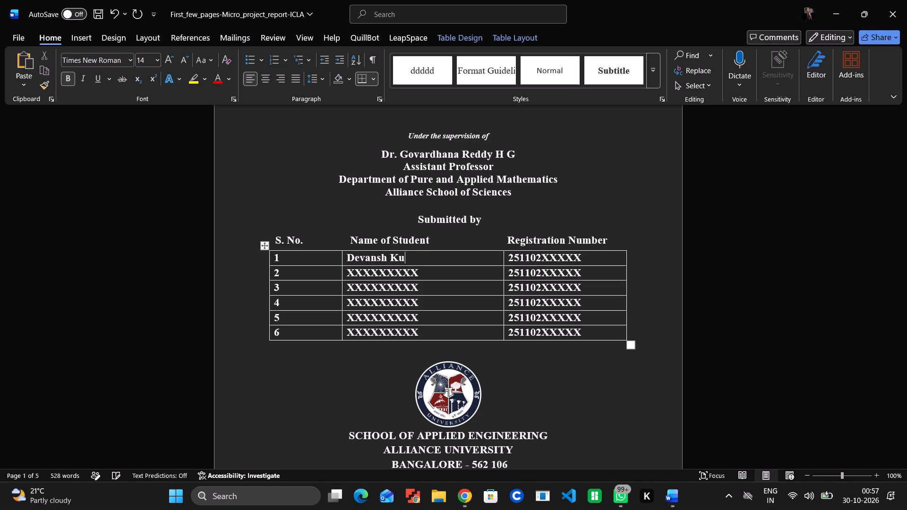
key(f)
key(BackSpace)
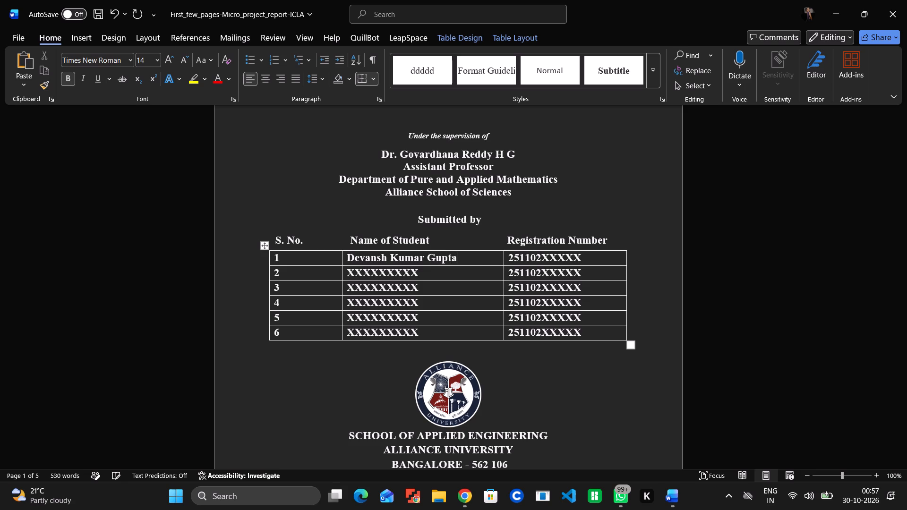
Replace the placeholder name in row 2 of the student table with the second student's name.
click(437, 271)
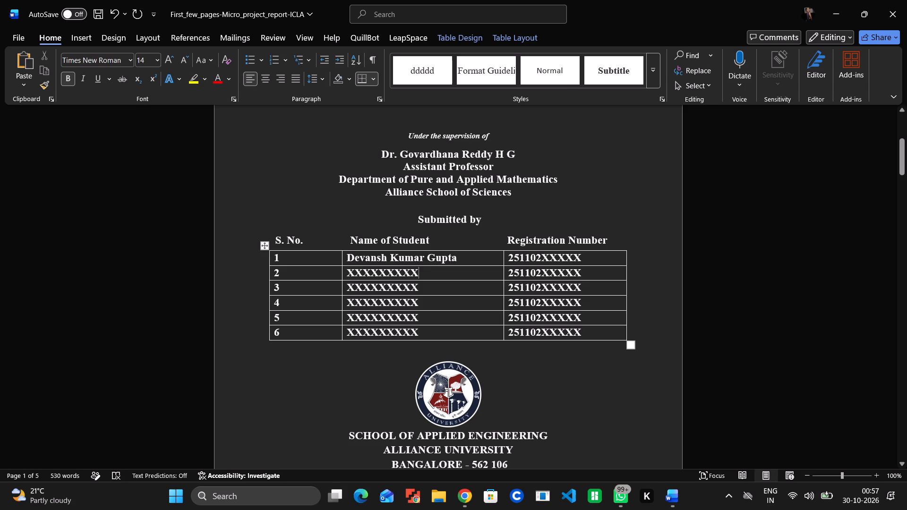
key(BackSpace)
key(BackSpace)
key(BackSpace)
key(BackSpace)
key(BackSpace)
key(BackSpace)
key(BackSpace)
key(BackSpace)
key(BackSpace)
key(BackSpace)
key(BackSpace)
key(BackSpace)
key(BackSpace)
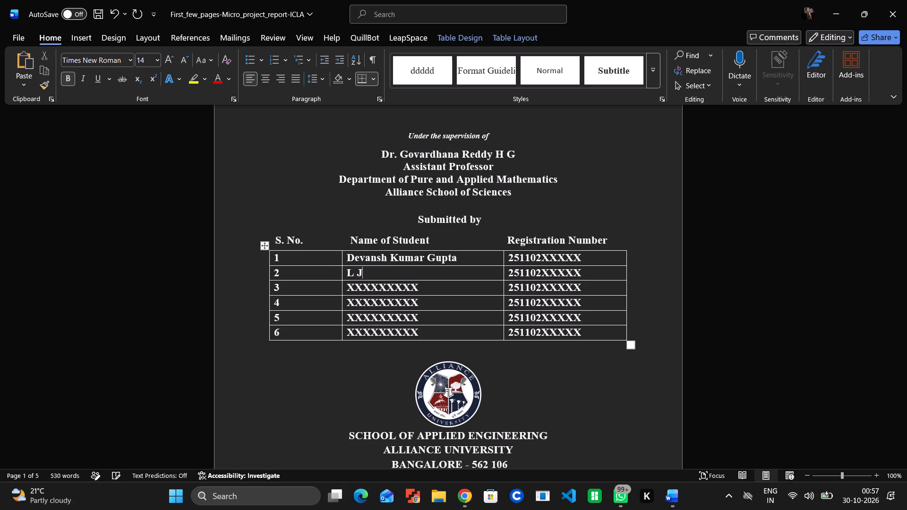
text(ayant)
Clear the placeholder names from rows 3 to 6 of the Name of Student column.
drag(457, 288, 368, 330)
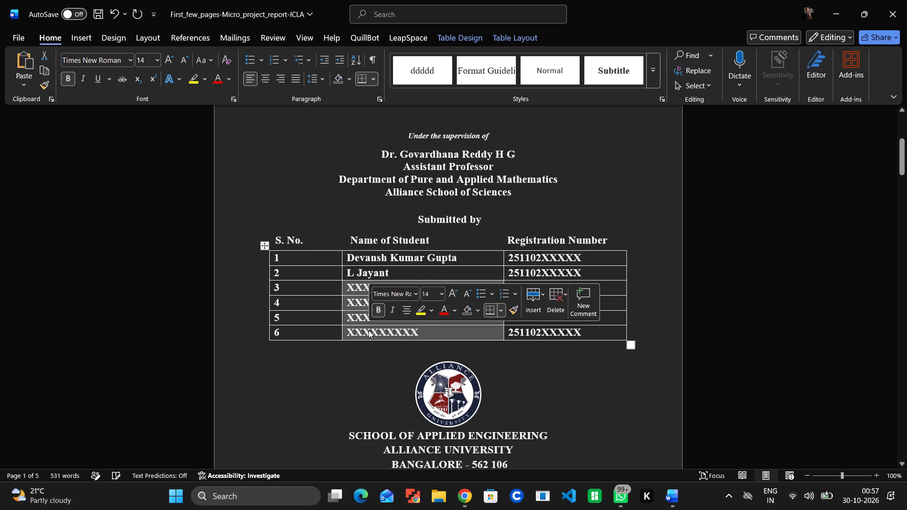
key(Delete)
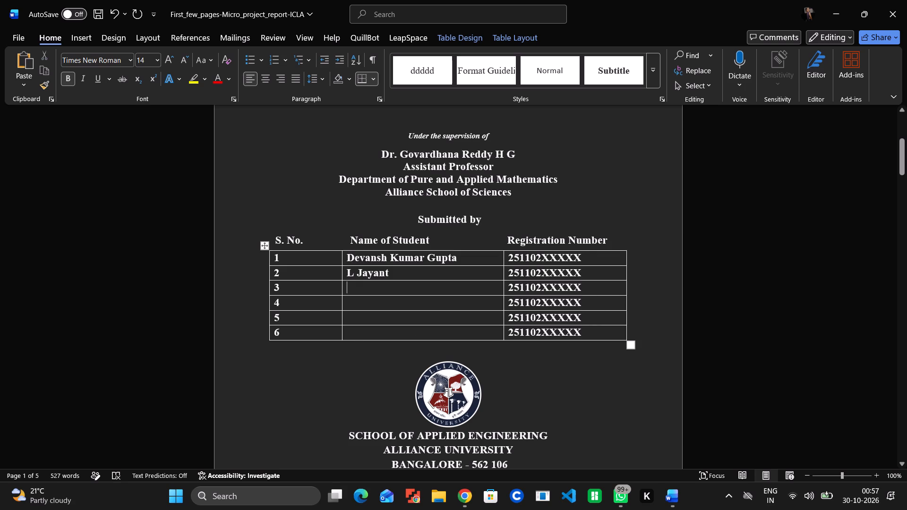
Enter the third student's name in row 3 of the student table.
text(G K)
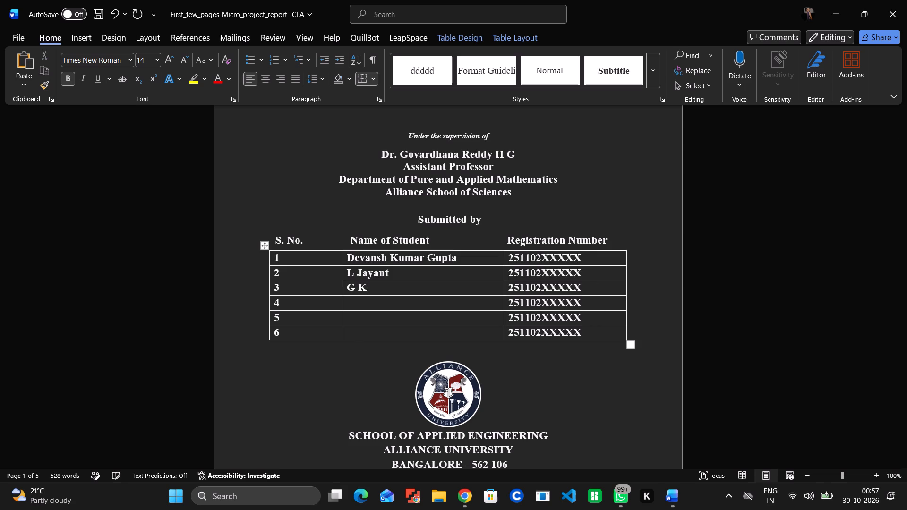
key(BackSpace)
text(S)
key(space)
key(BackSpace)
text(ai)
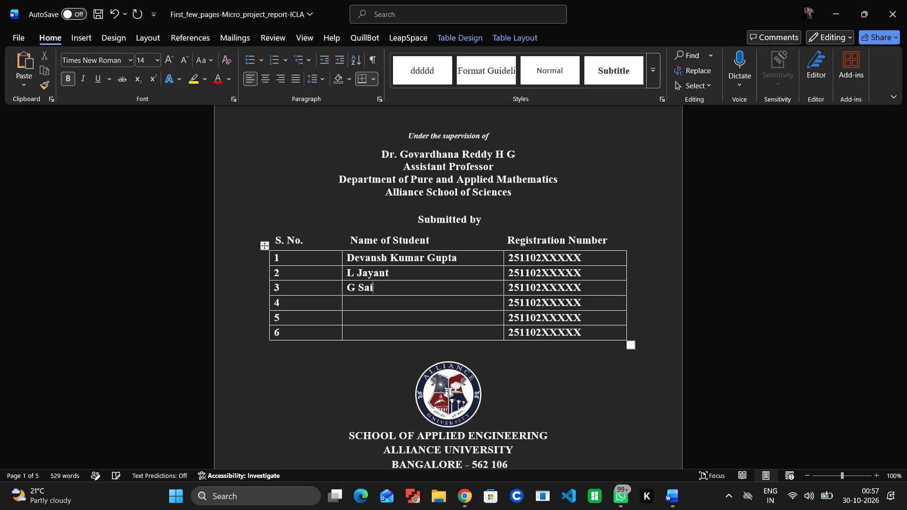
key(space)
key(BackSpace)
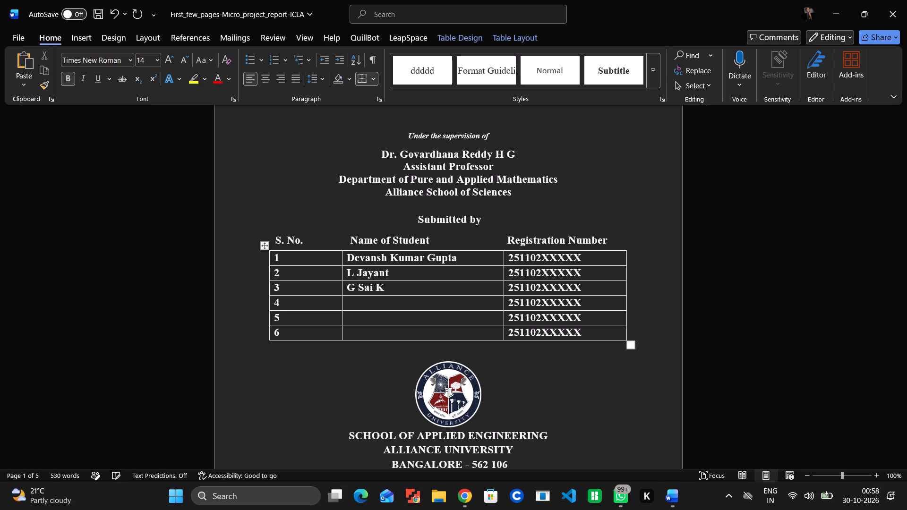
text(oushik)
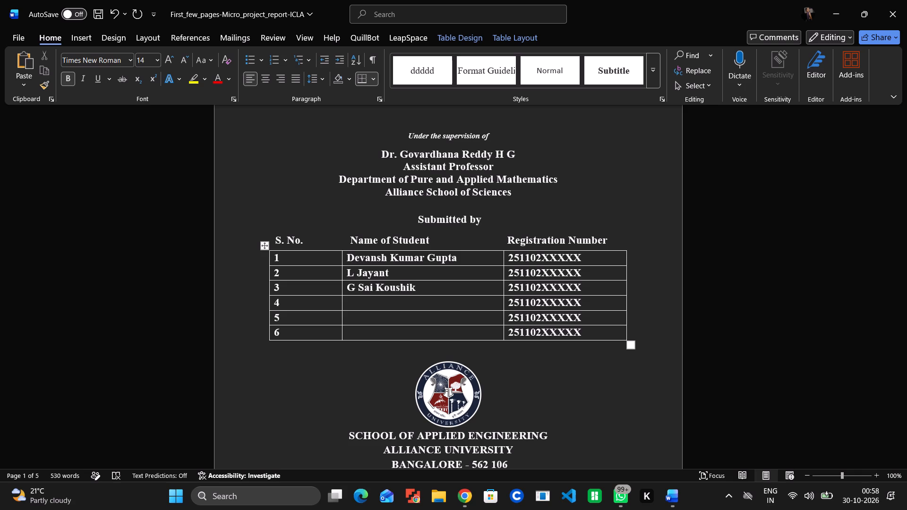
Enter the fourth and fifth students' names in rows 4 and 5 of the student table.
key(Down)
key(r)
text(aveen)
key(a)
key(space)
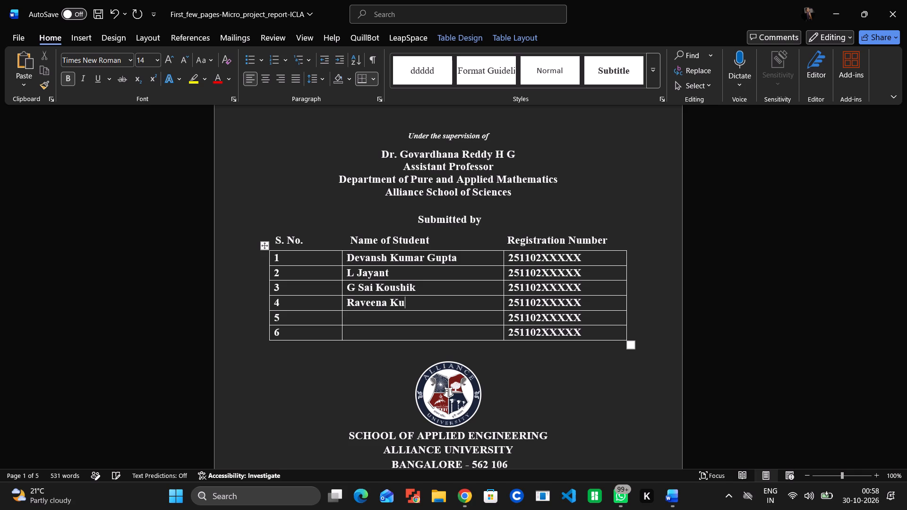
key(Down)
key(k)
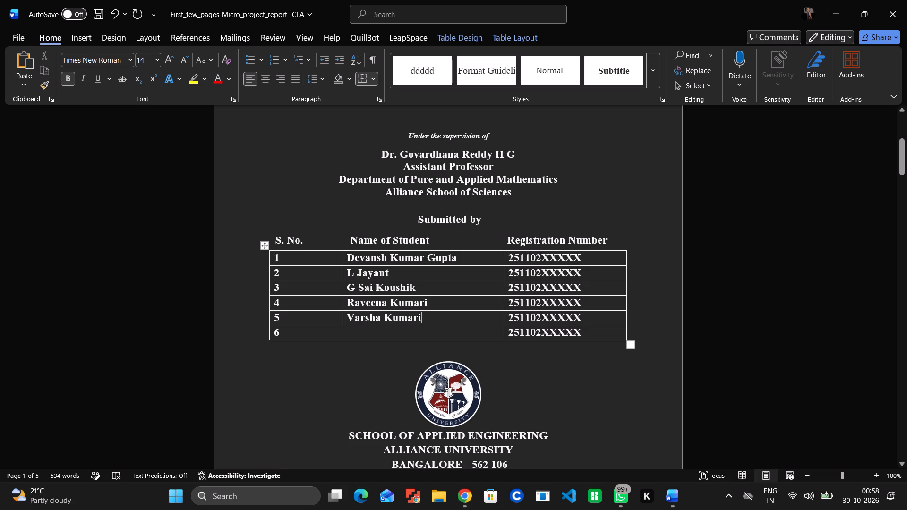
Replace the XXXXX placeholder in row 1 of the Registration Number column with the first student's remaining digits.
drag(543, 259, 555, 305)
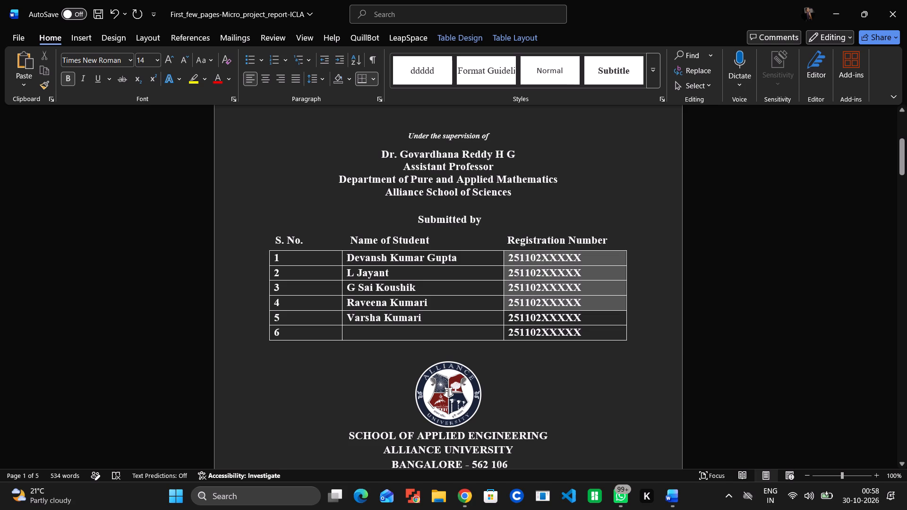
drag(555, 305, 545, 188)
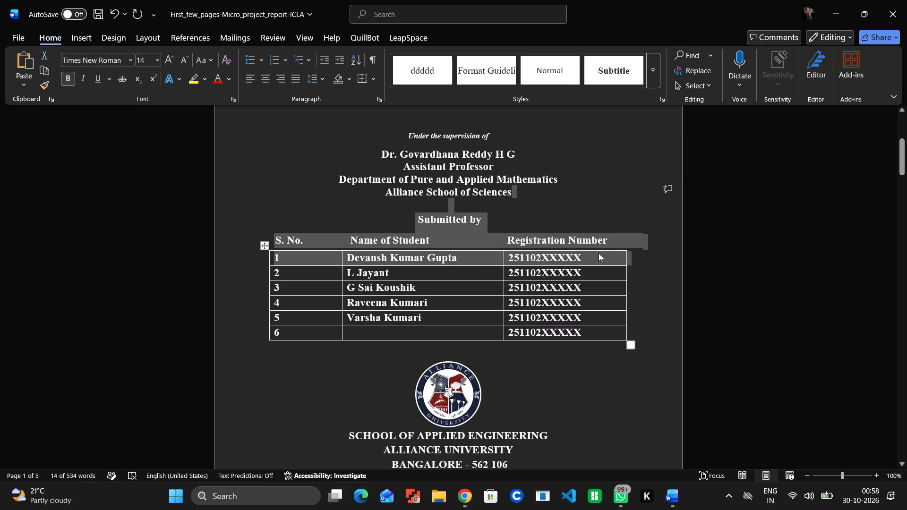
click(597, 259)
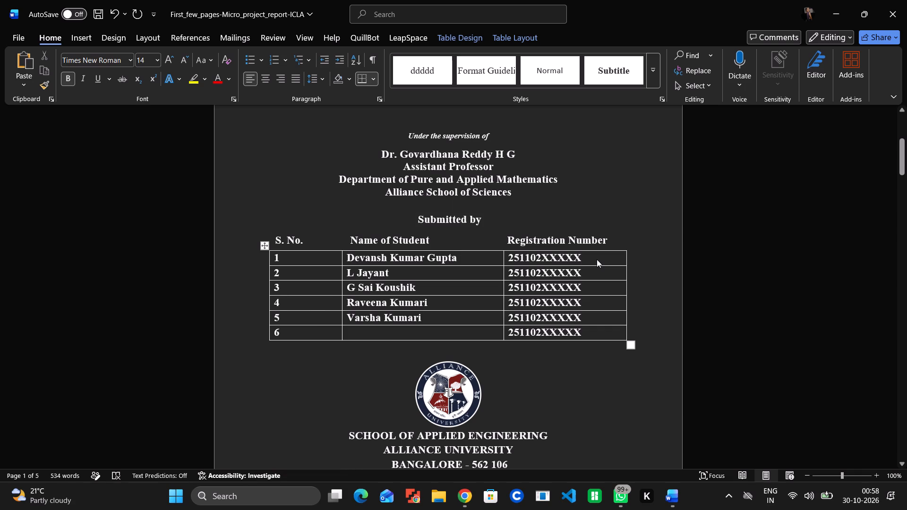
key(BackSpace)
key(BackSpace)
key(BackSpace)
key(BackSpace)
key(BackSpace)
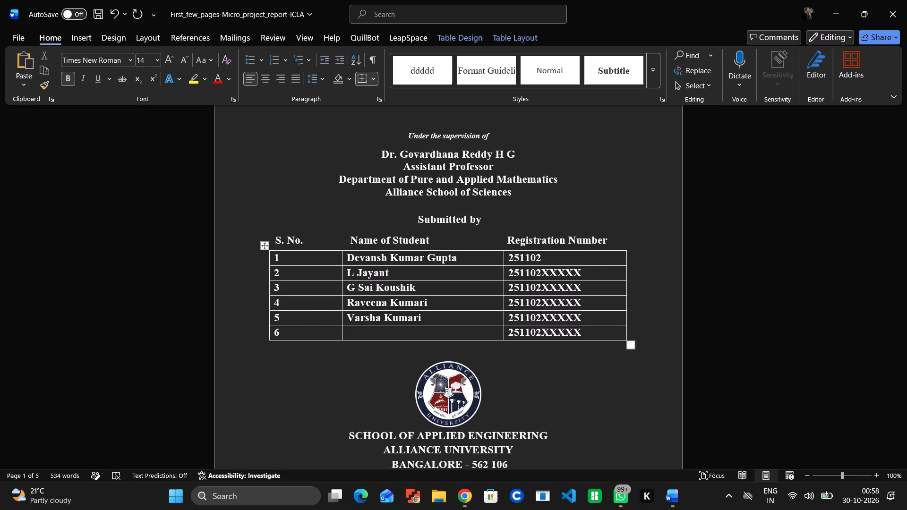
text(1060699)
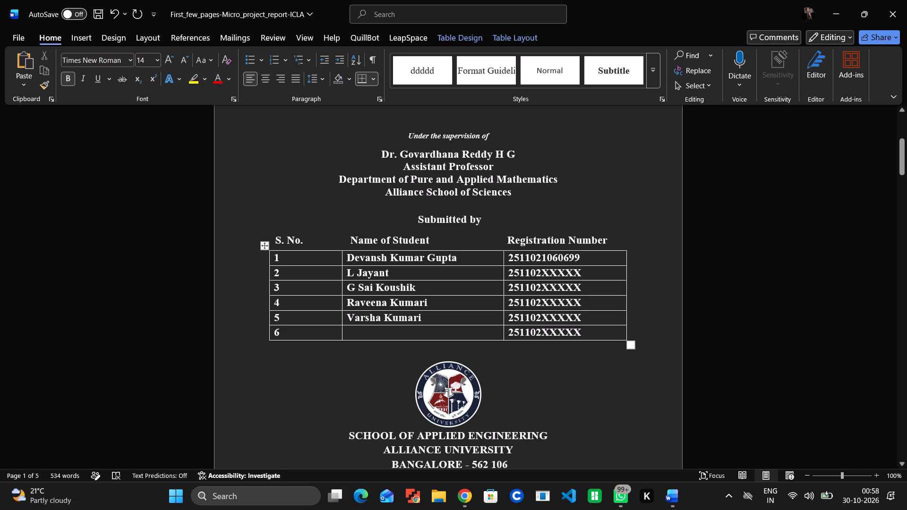
Replace the XXXXX placeholder in row 2 of the Registration Number column with the second student's remaining digits.
click(583, 275)
drag(583, 275, 569, 273)
drag(569, 273, 544, 271)
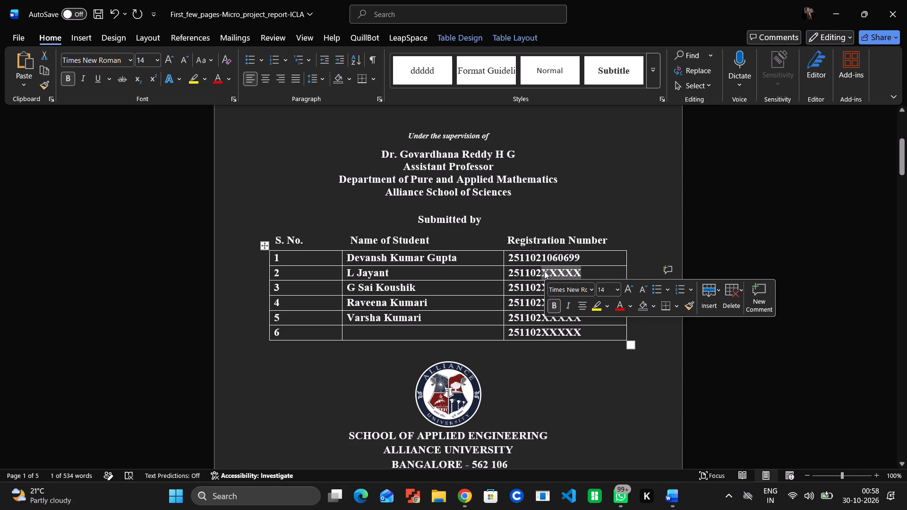
key(Delete)
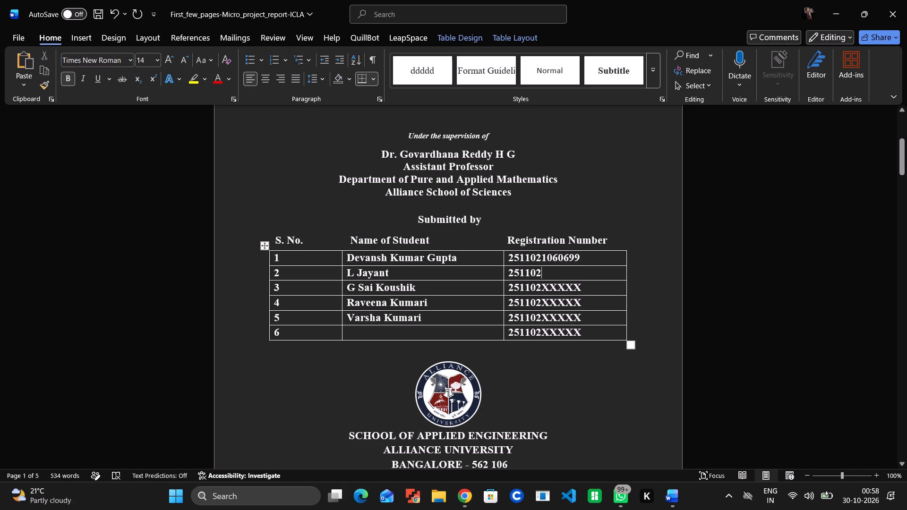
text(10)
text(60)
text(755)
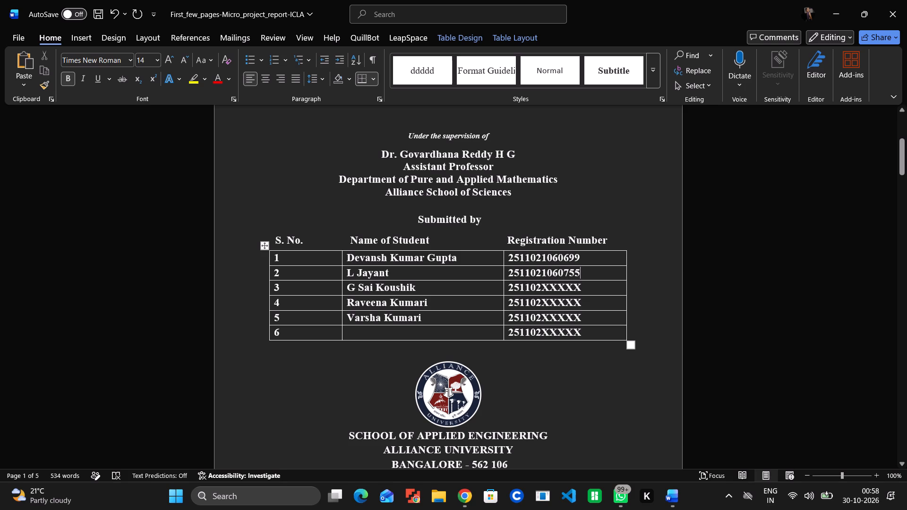
Replace the XXXXX placeholder in row 3 of the Registration Number column with the third student's remaining digits.
drag(581, 288, 541, 289)
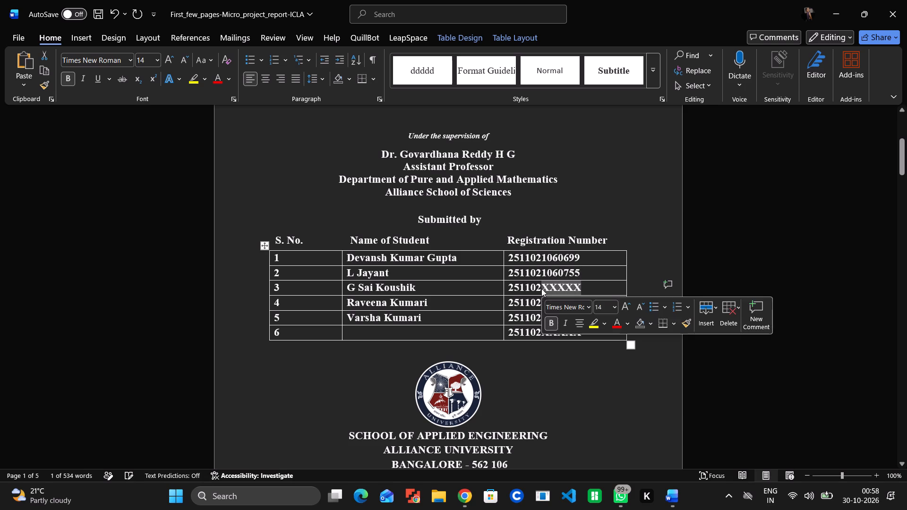
key(Delete)
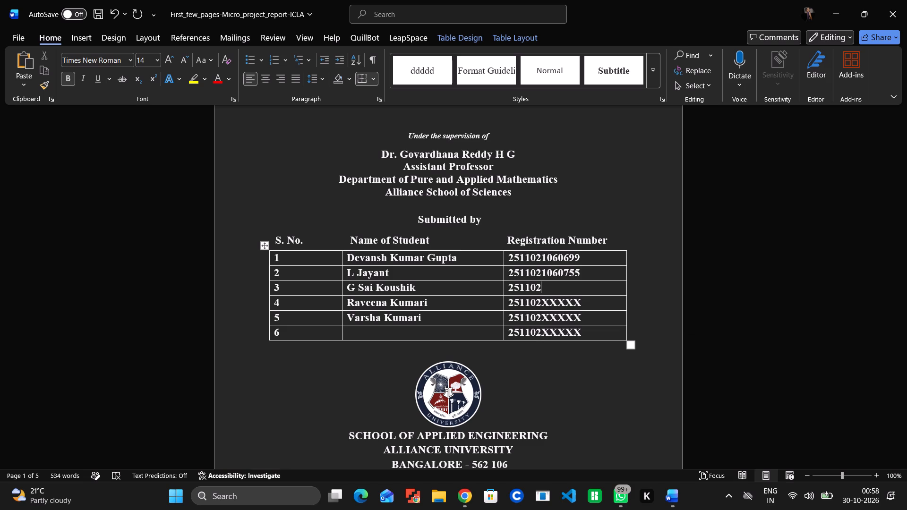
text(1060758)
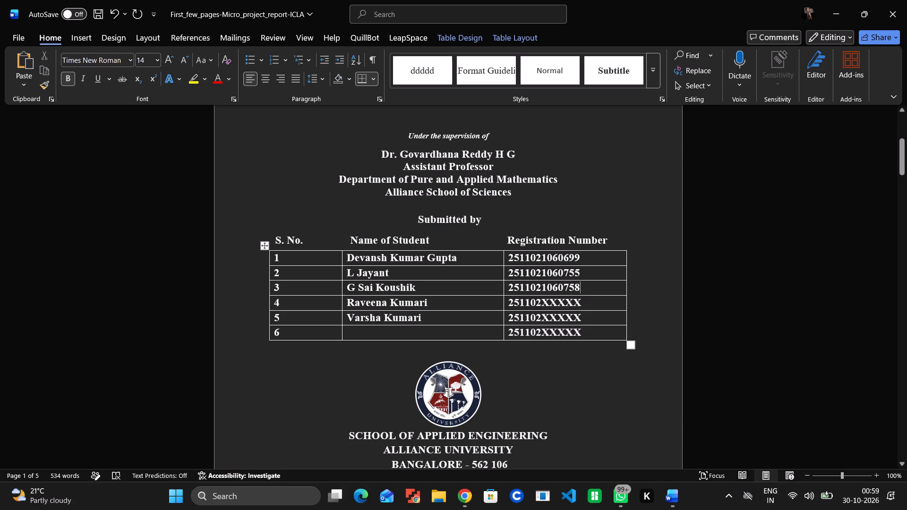
Replace the XXXXX placeholder in row 4 of the Registration Number column with the fourth student's remaining digits.
click(586, 303)
drag(586, 303, 618, 286)
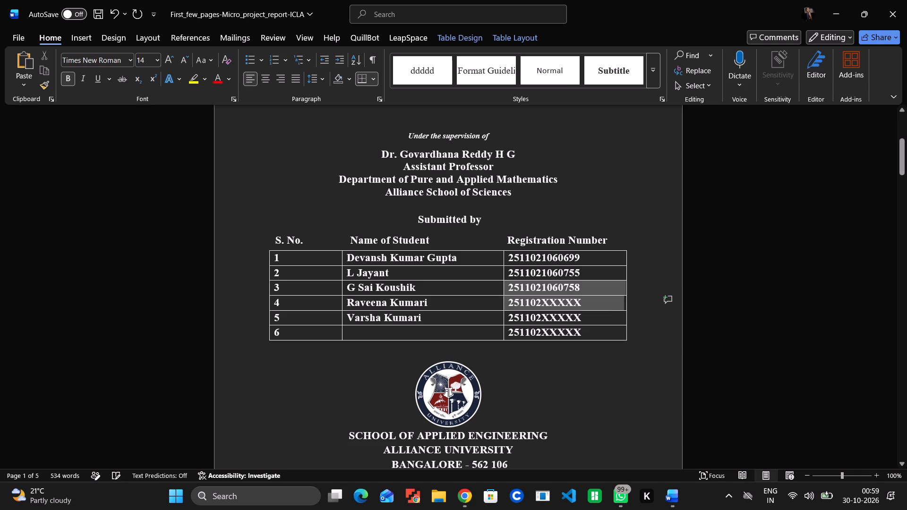
drag(618, 286, 607, 298)
click(607, 298)
drag(582, 304, 567, 303)
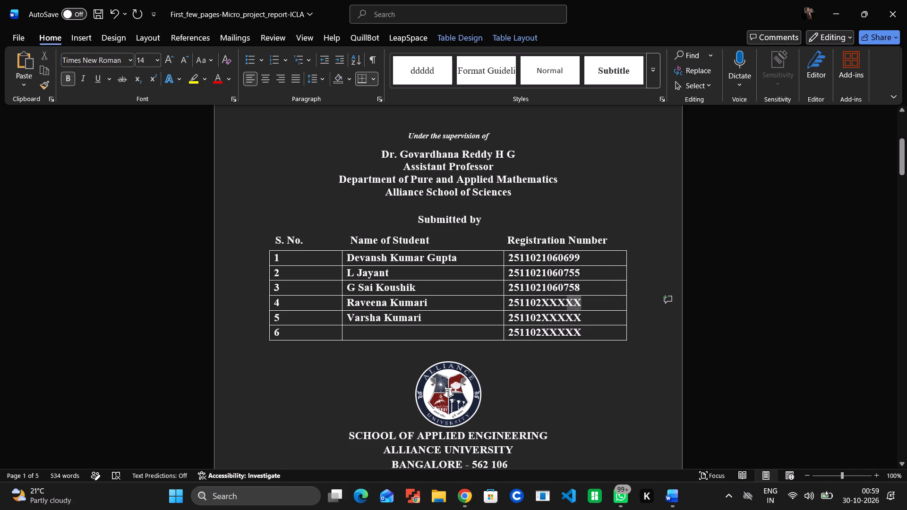
drag(567, 303, 543, 303)
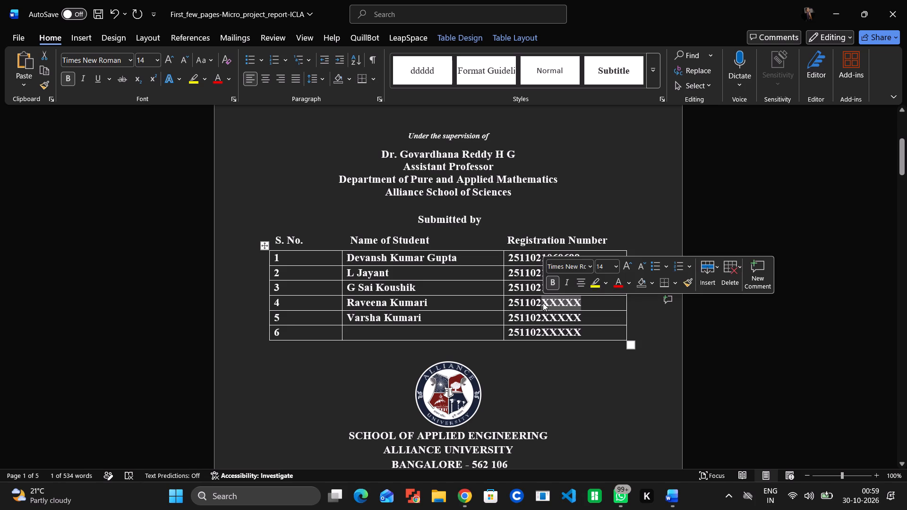
key(Delete)
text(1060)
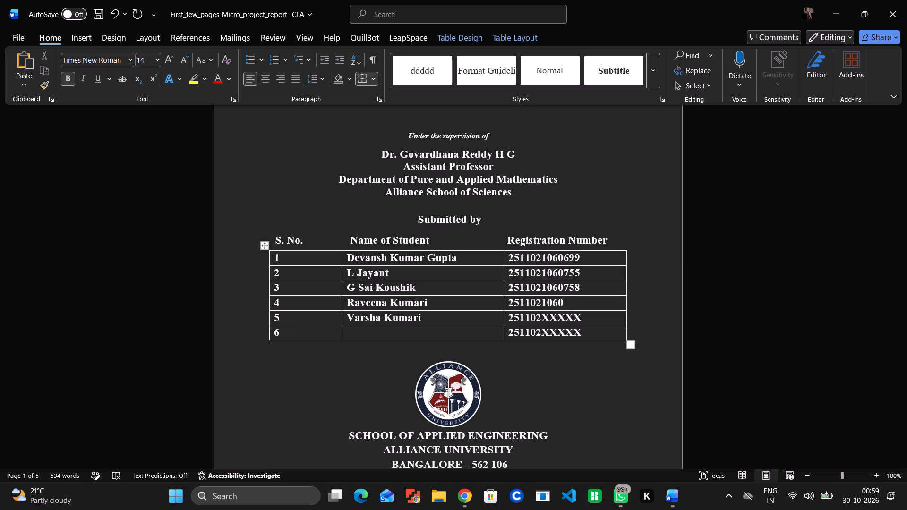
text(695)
Replace the XXXXX placeholder in row 5 of the Registration Number column with the fifth student's remaining digits.
drag(593, 315, 542, 316)
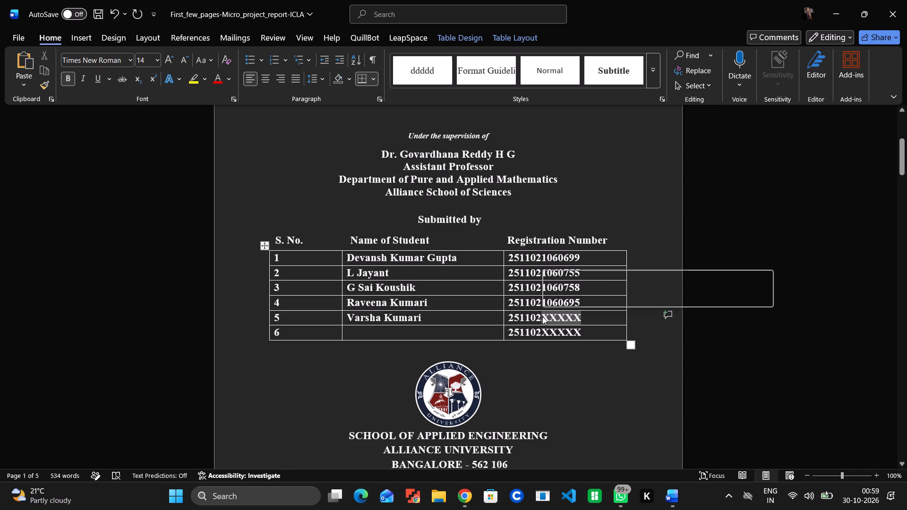
key(Delete)
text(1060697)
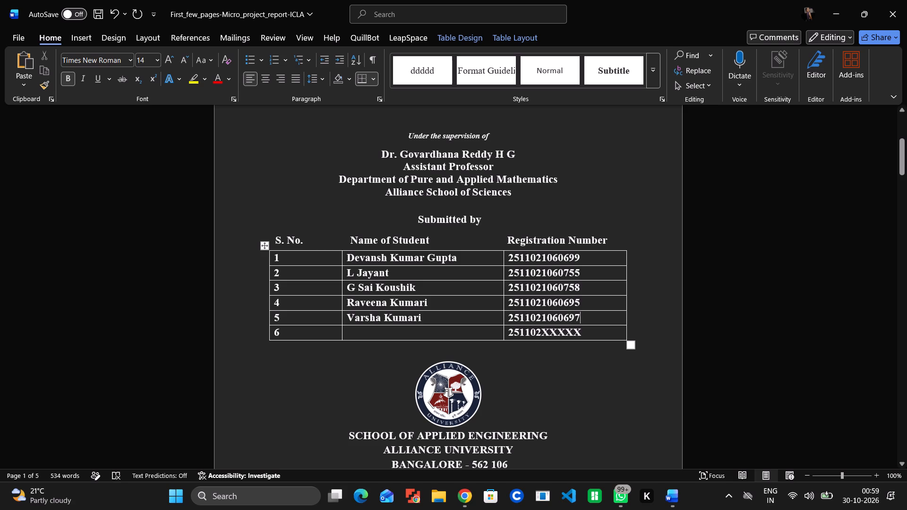
Clear the placeholder registration number from row 6 of the student table.
drag(601, 334, 507, 332)
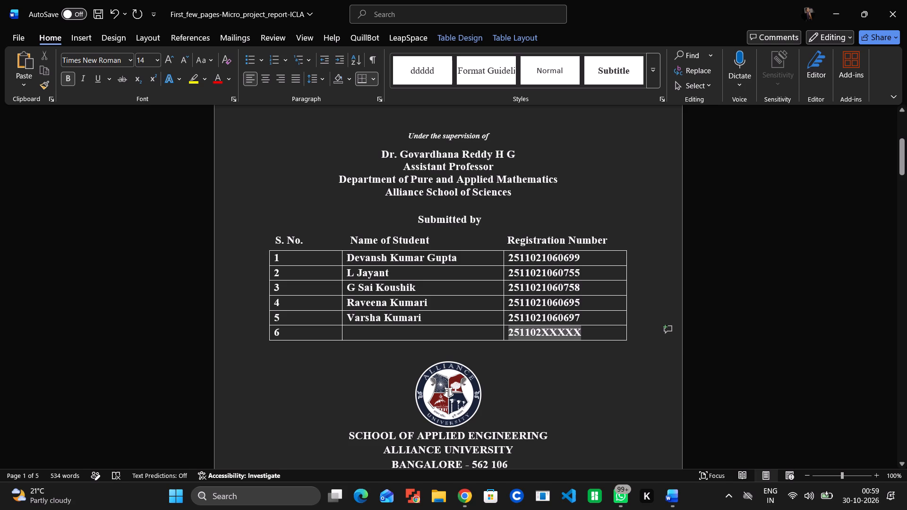
drag(507, 332, 506, 332)
key(Delete)
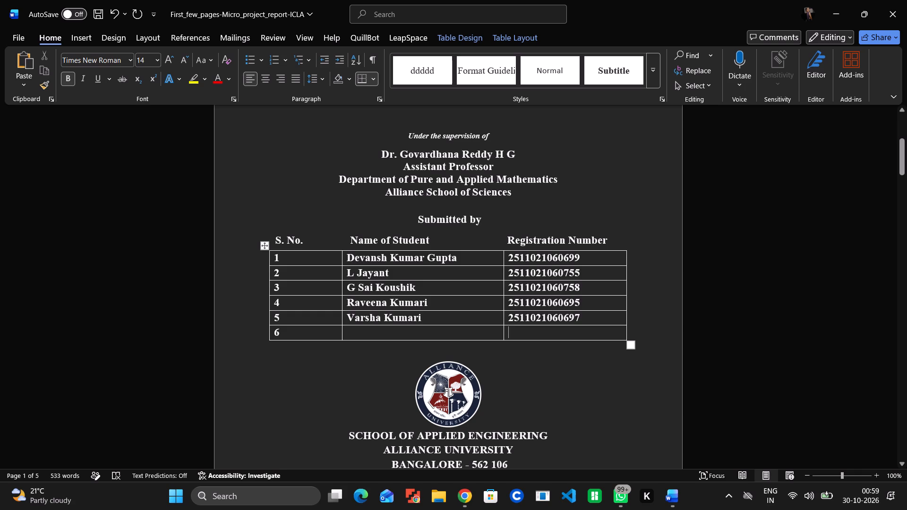
Look through the Declaration, Certificate and Acknowledgements pages and the cover page for details that still need updating.
scroll(553, 363, down, 2)
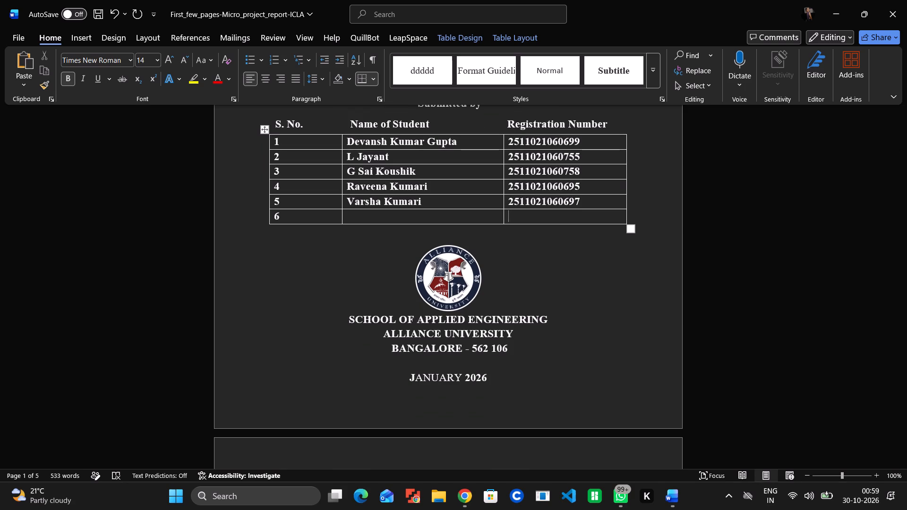
scroll(553, 363, down, 2)
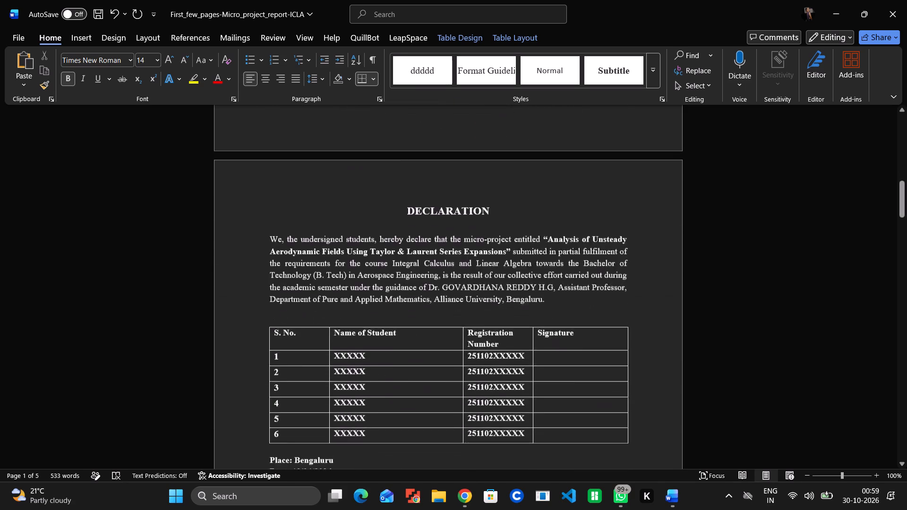
scroll(553, 363, down, 6)
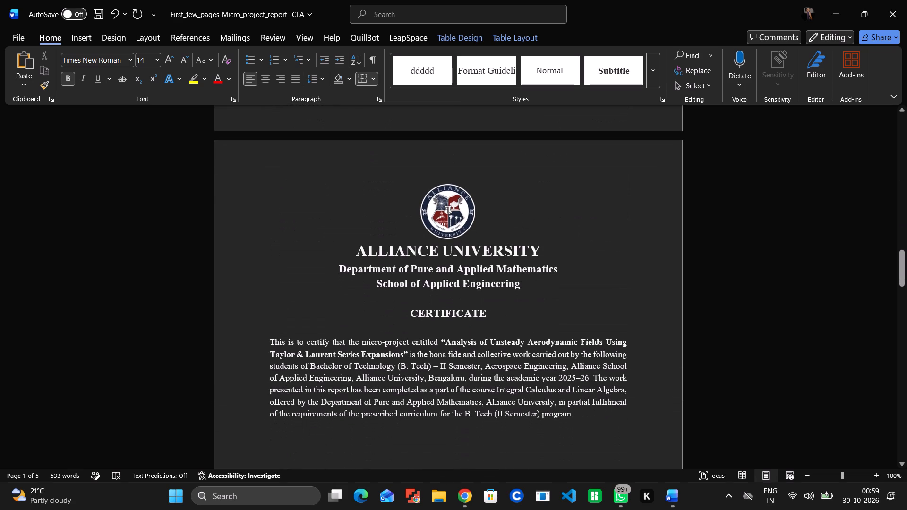
scroll(553, 363, down, 4)
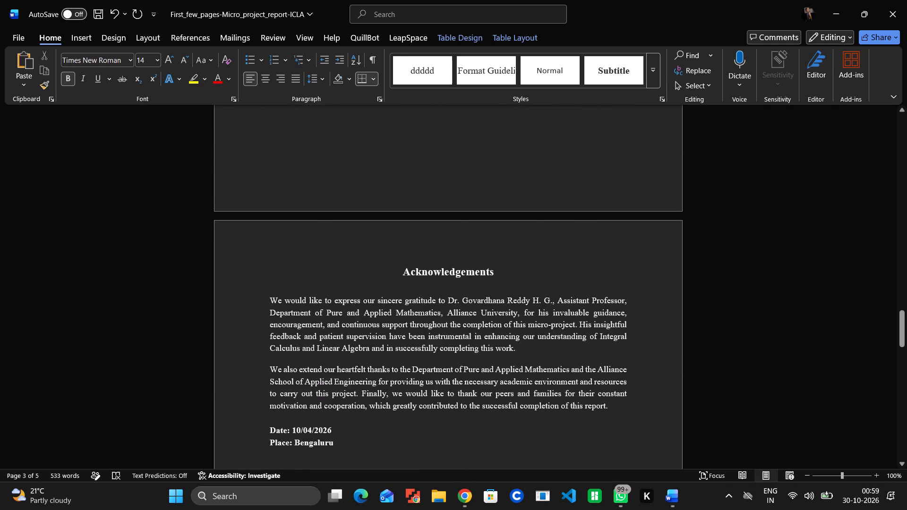
scroll(553, 363, right, 1)
scroll(553, 363, up, 7)
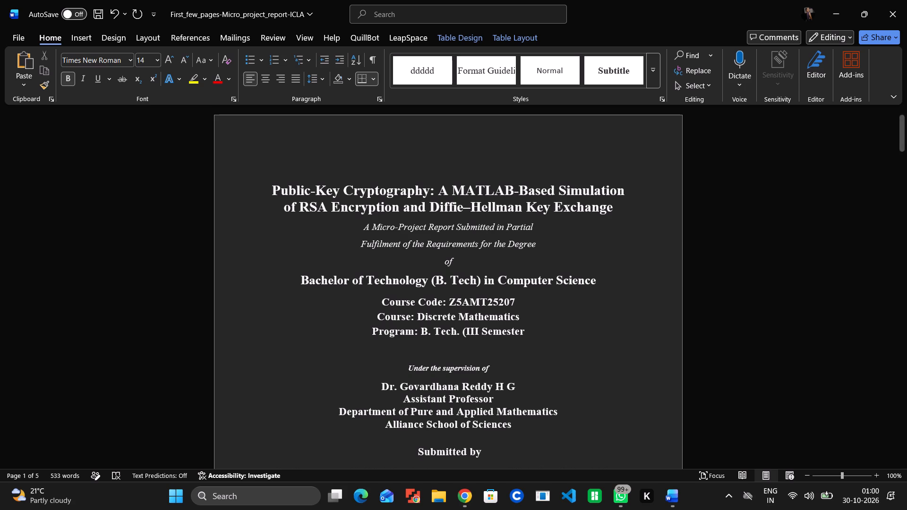
scroll(553, 363, up, 1)
Change the school name below the cover page's logo to SCHOOL OF ADVANCED COMPUTING.
scroll(642, 325, down, 1)
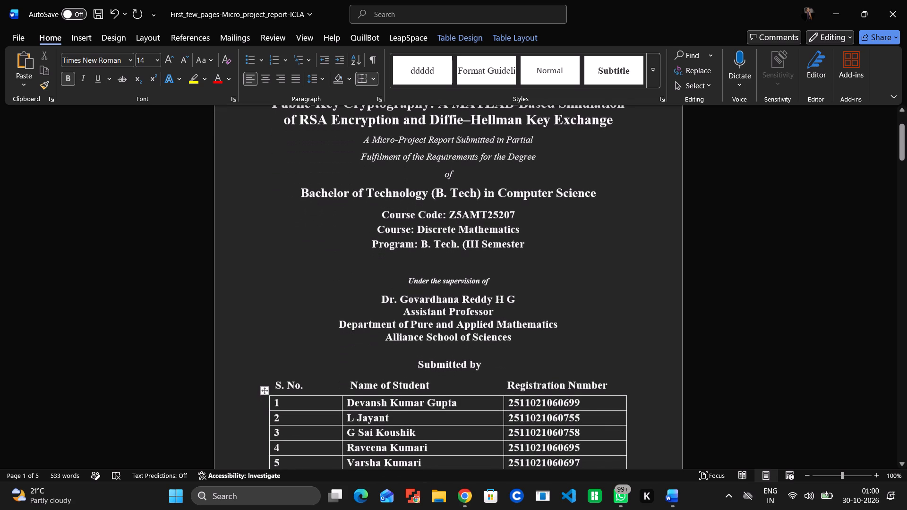
scroll(642, 325, down, 1)
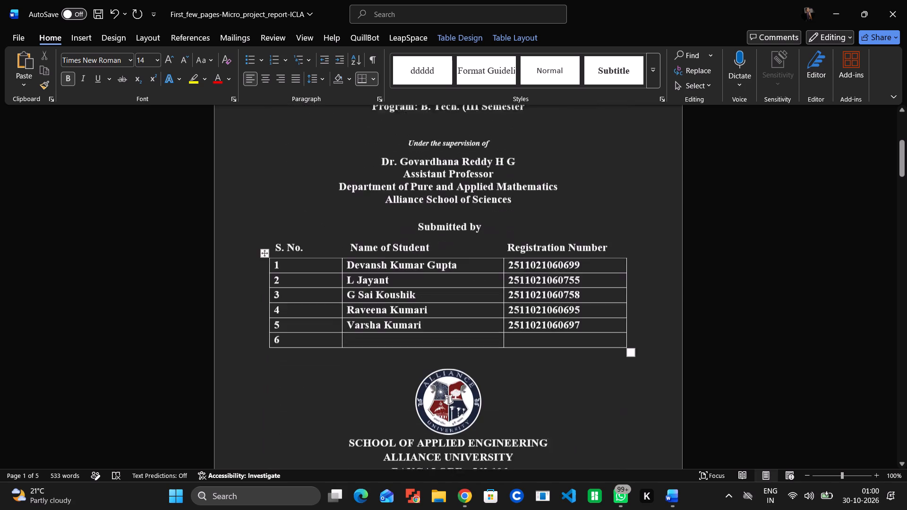
scroll(642, 325, down, 2)
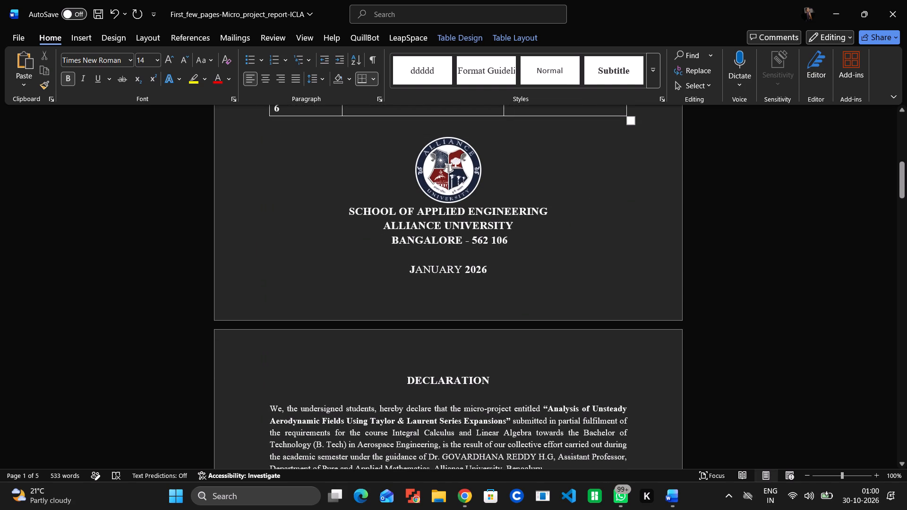
drag(555, 221, 472, 215)
click(472, 215)
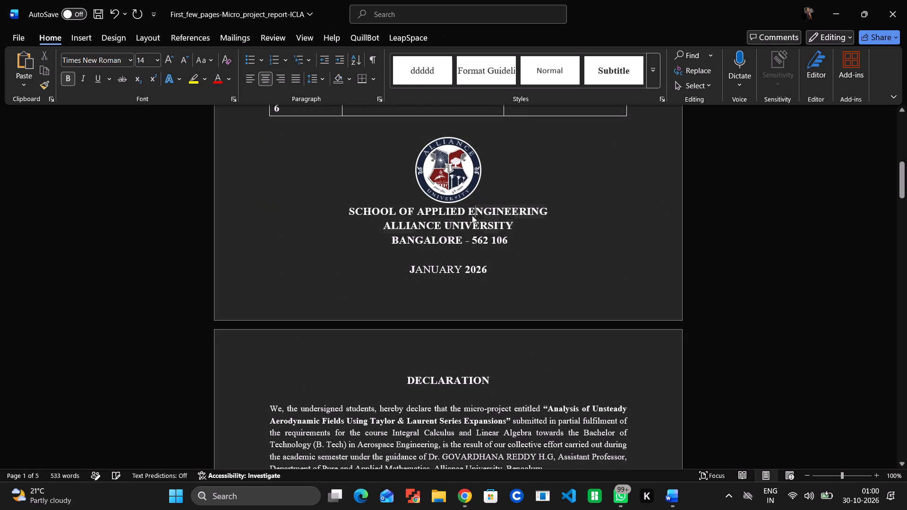
click(559, 208)
drag(559, 208, 507, 206)
drag(507, 206, 426, 214)
key(Delete)
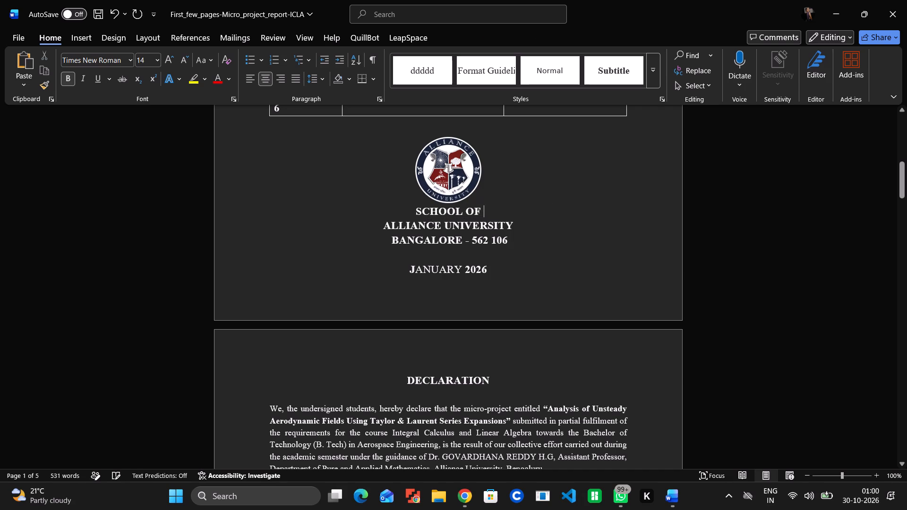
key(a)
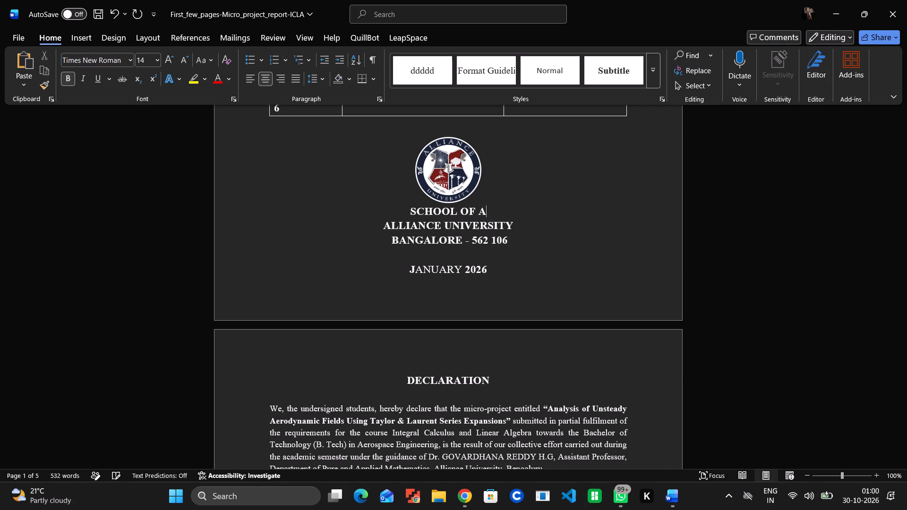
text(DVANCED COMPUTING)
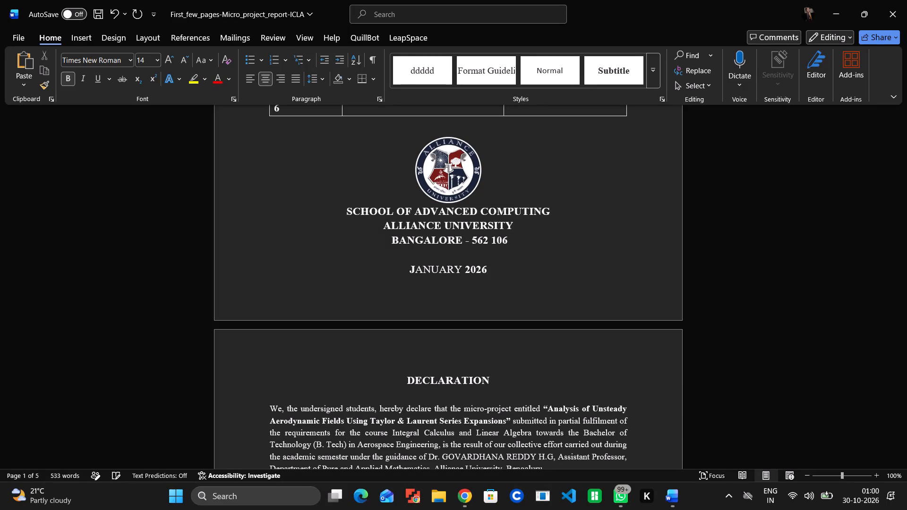
Remove the space inside the Bangalore postal code on the cover page so it reads 562106.
click(489, 243)
key(Right)
key(BackSpace)
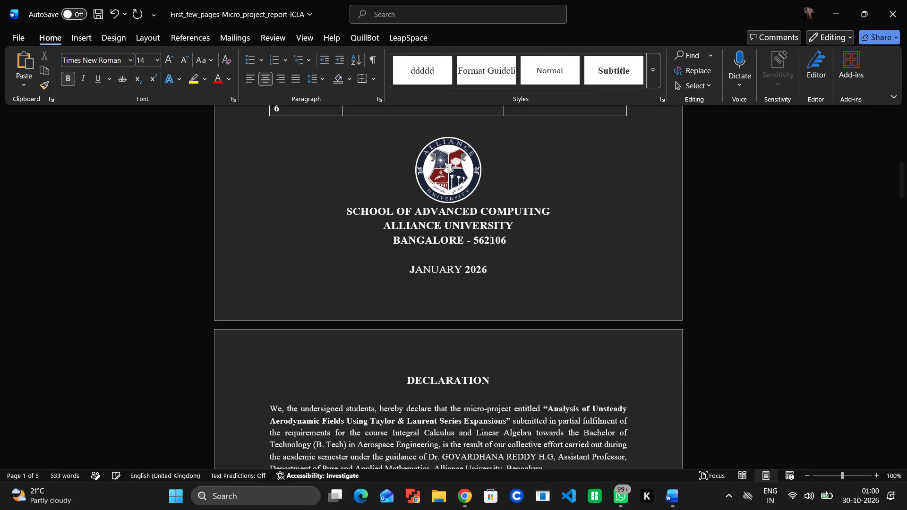
Copy the two-line project title, "Public-Key Cryptography: A MATLAB-Based Simulation of RSA Encryption and Diffie–Hellman Key Exchange", from the cover page.
scroll(500, 282, down, 3)
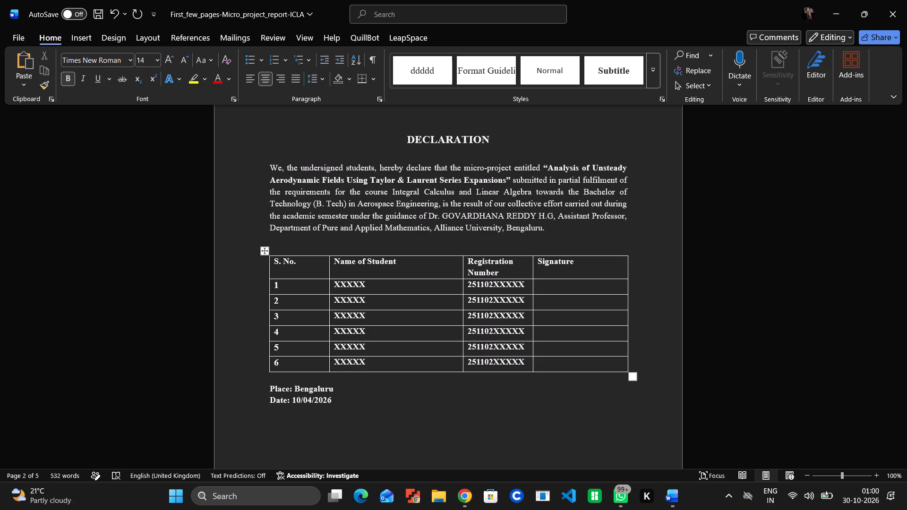
scroll(500, 282, up, 4)
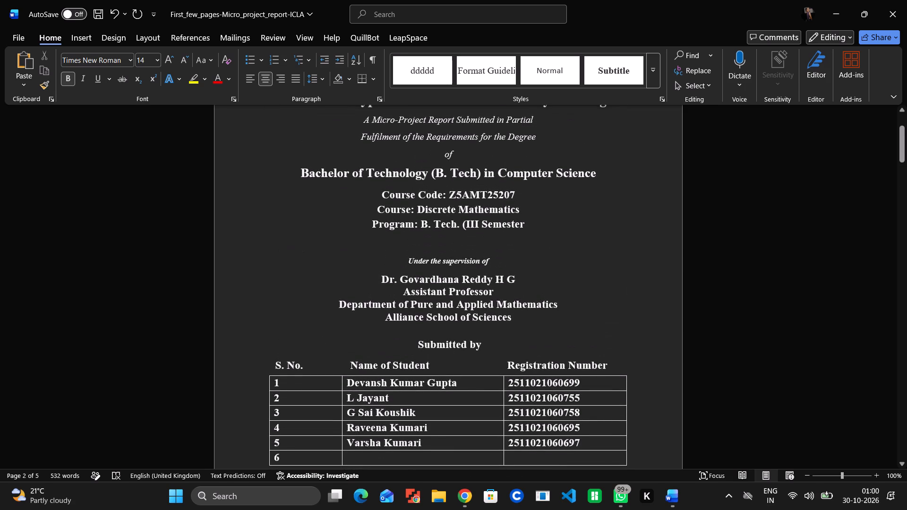
scroll(455, 190, up, 1)
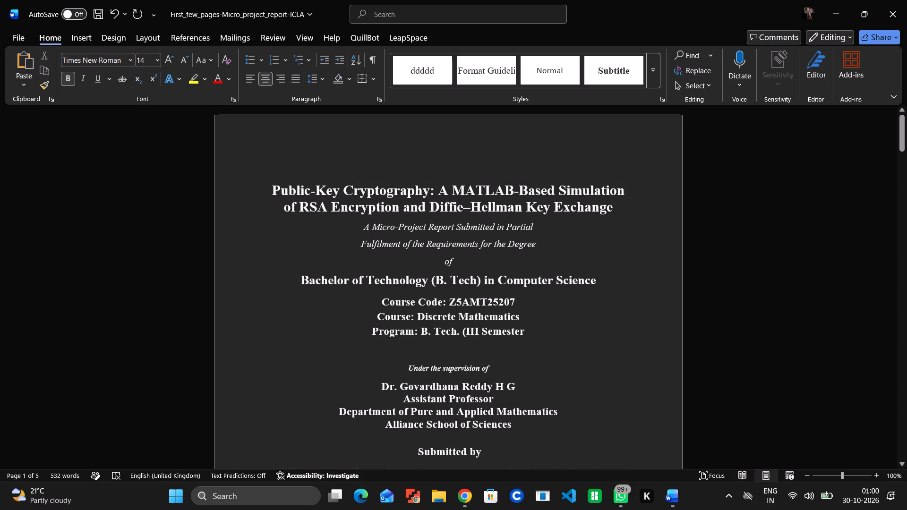
drag(277, 185, 604, 210)
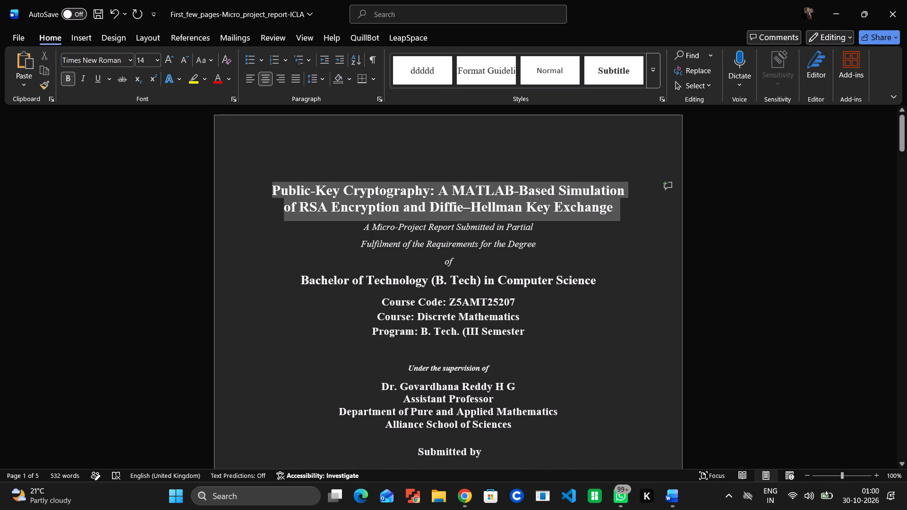
drag(604, 210, 651, 211)
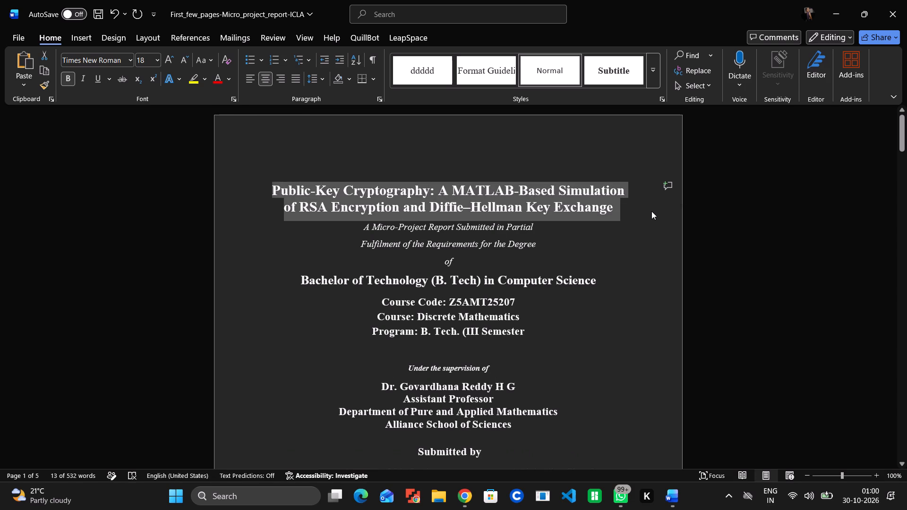
key(ctrl+c)
Delete the old project title about unsteady aerodynamic fields from the Declaration paragraph, keeping its surrounding quotation marks.
scroll(651, 211, down, 4)
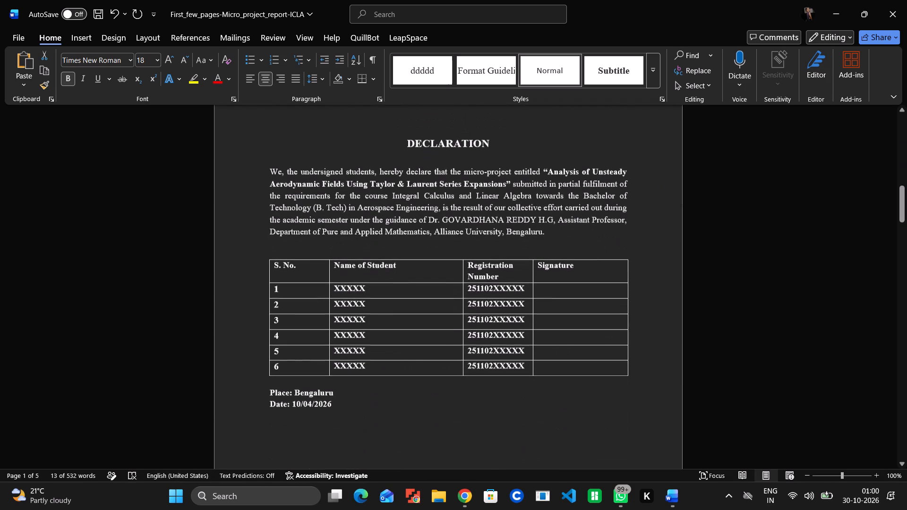
drag(547, 167, 558, 173)
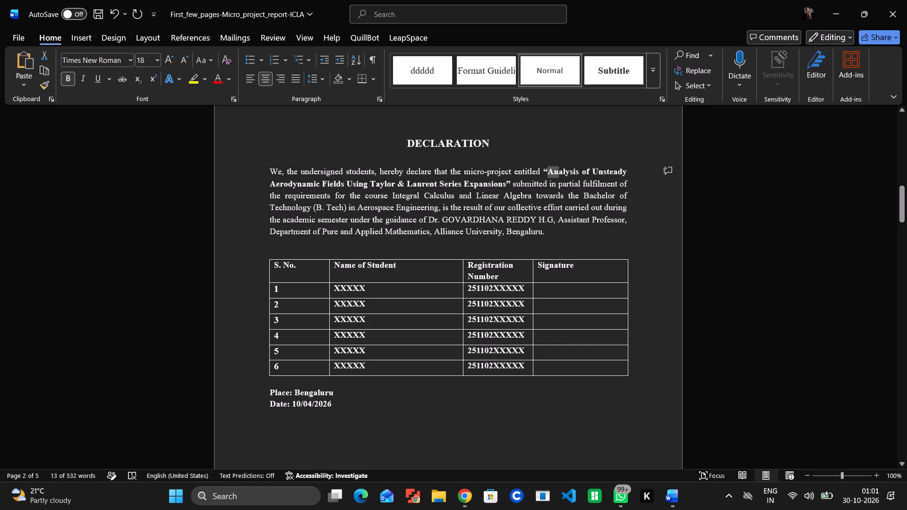
drag(558, 173, 534, 187)
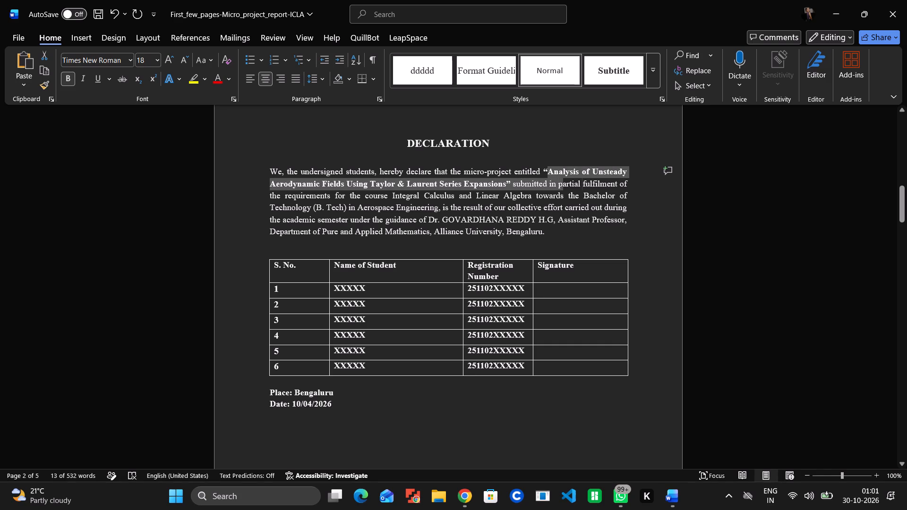
drag(534, 187, 505, 184)
key(Delete)
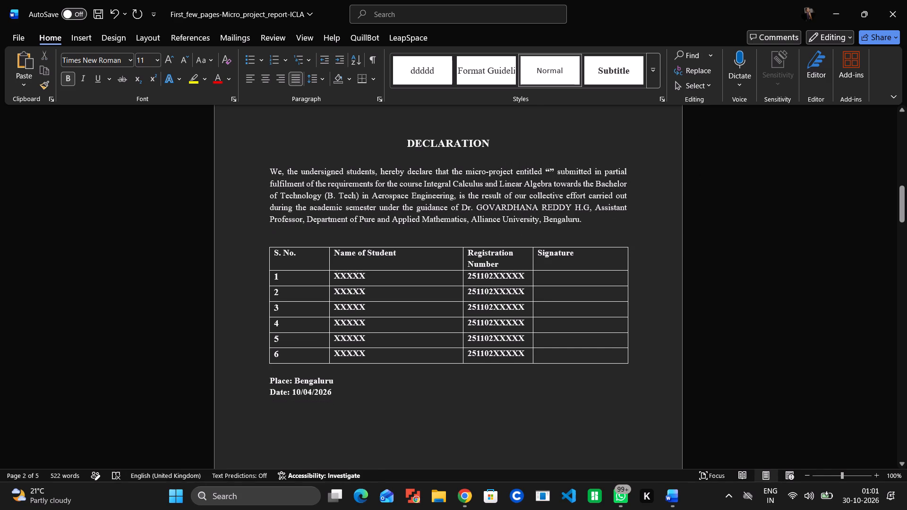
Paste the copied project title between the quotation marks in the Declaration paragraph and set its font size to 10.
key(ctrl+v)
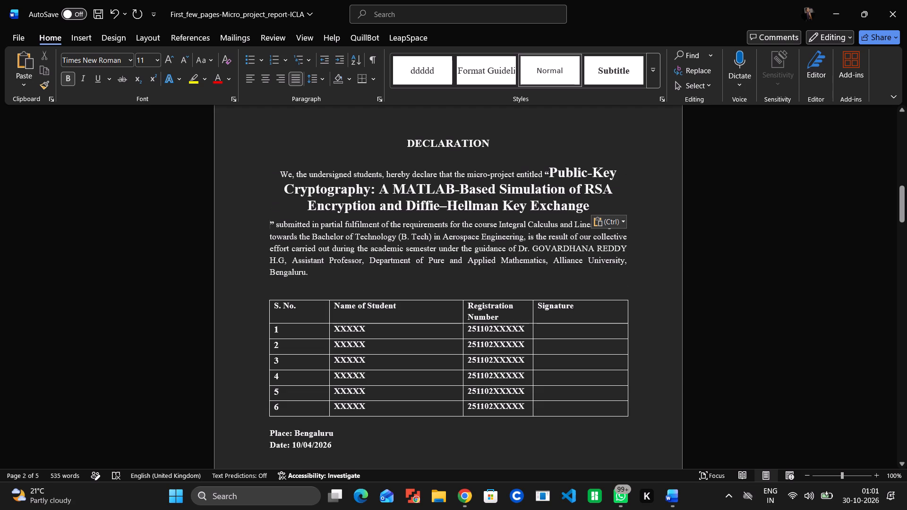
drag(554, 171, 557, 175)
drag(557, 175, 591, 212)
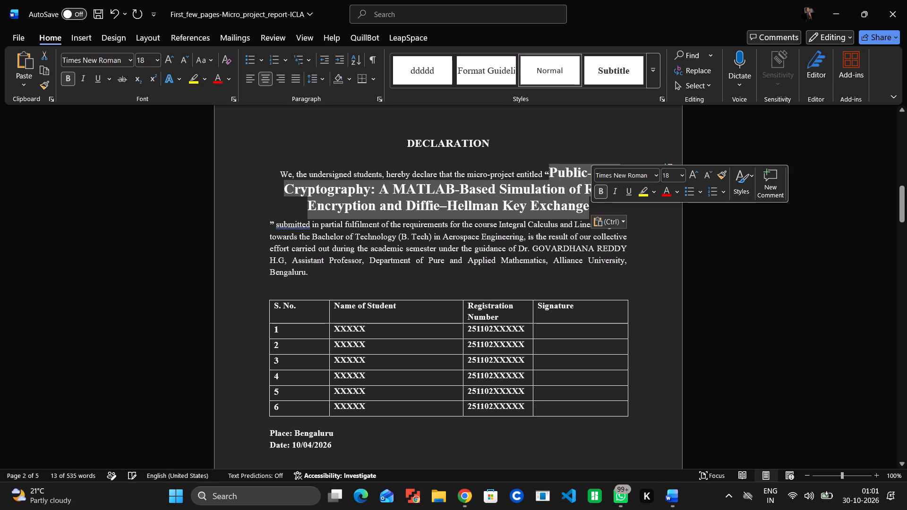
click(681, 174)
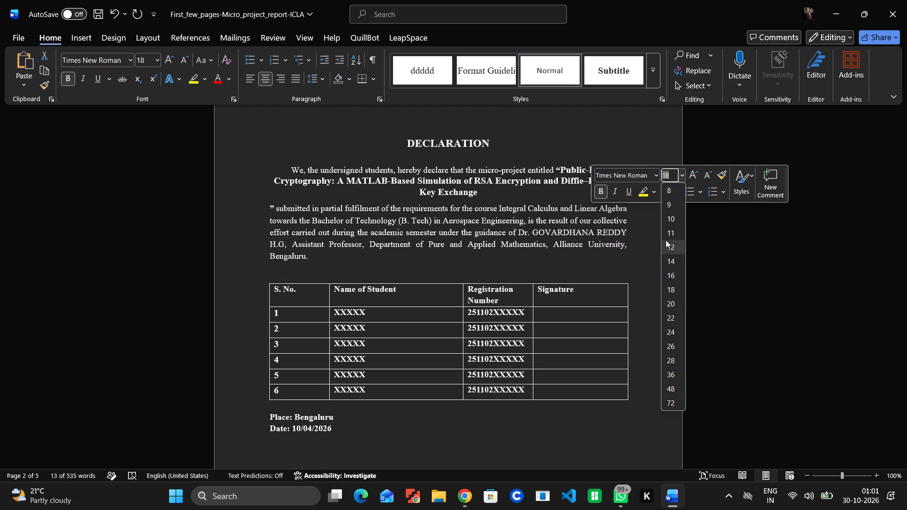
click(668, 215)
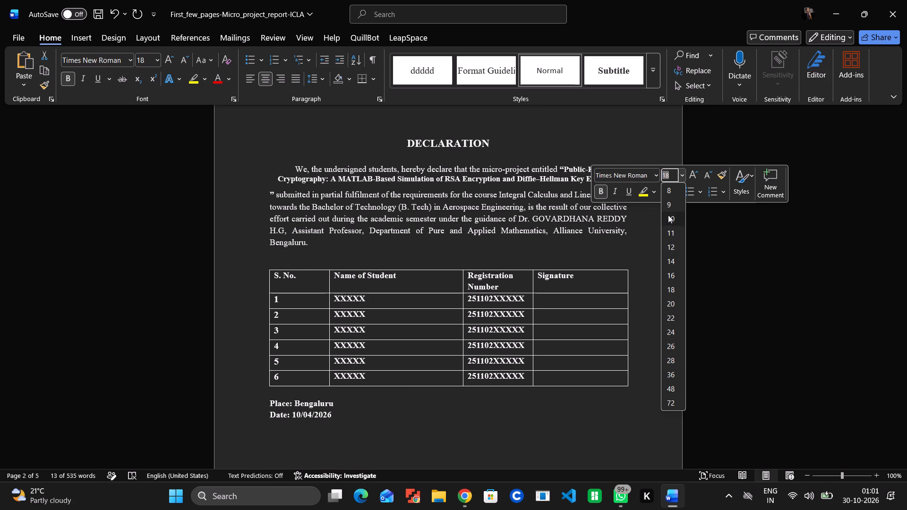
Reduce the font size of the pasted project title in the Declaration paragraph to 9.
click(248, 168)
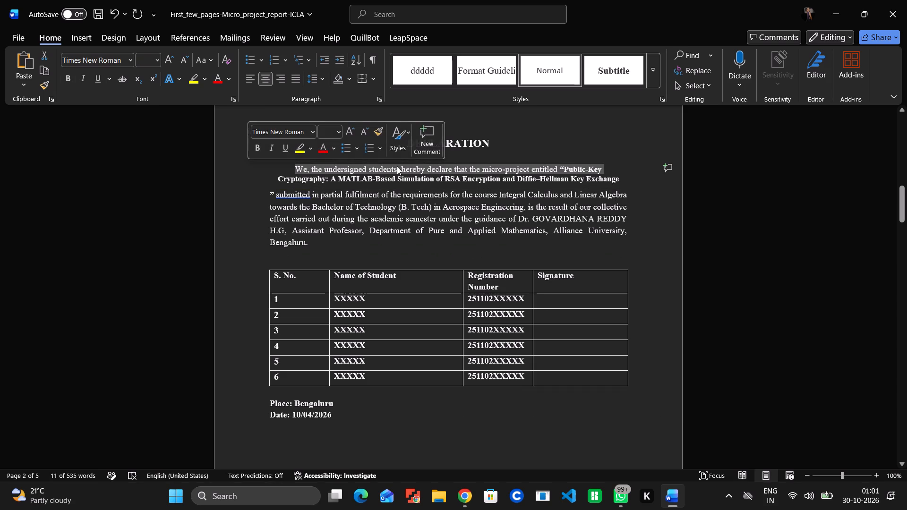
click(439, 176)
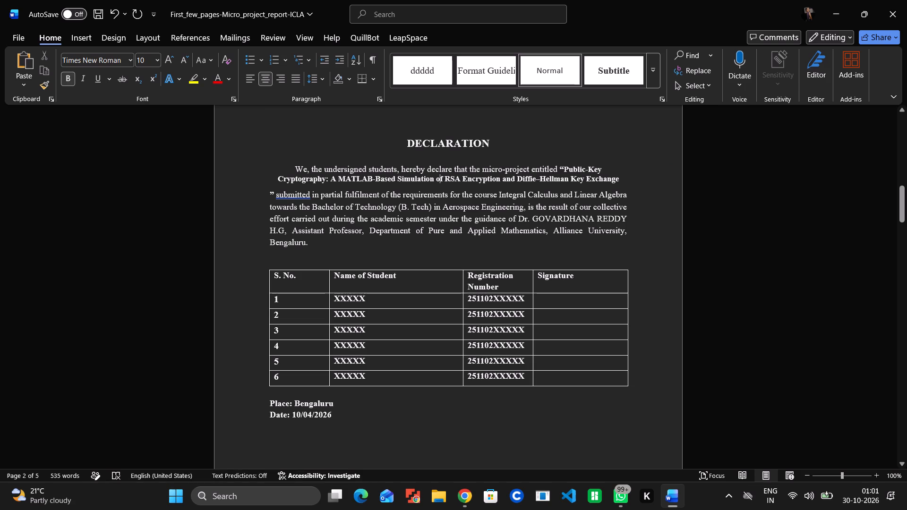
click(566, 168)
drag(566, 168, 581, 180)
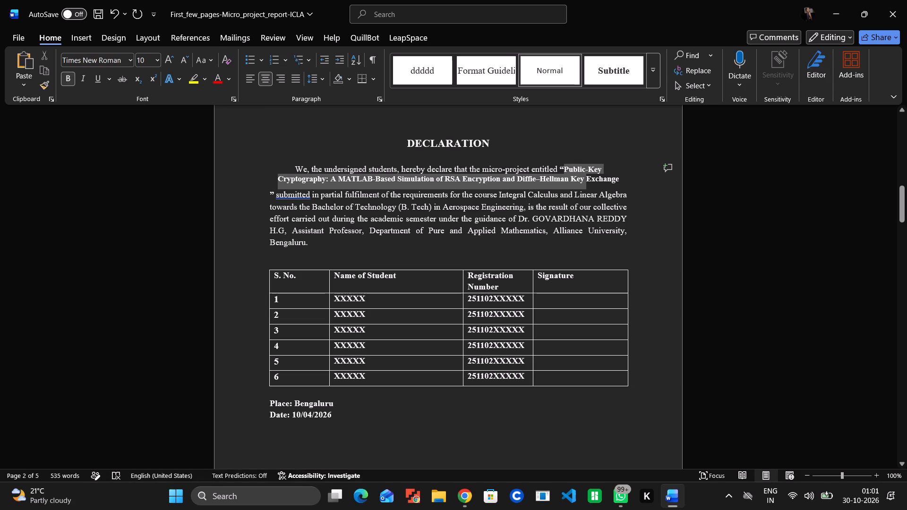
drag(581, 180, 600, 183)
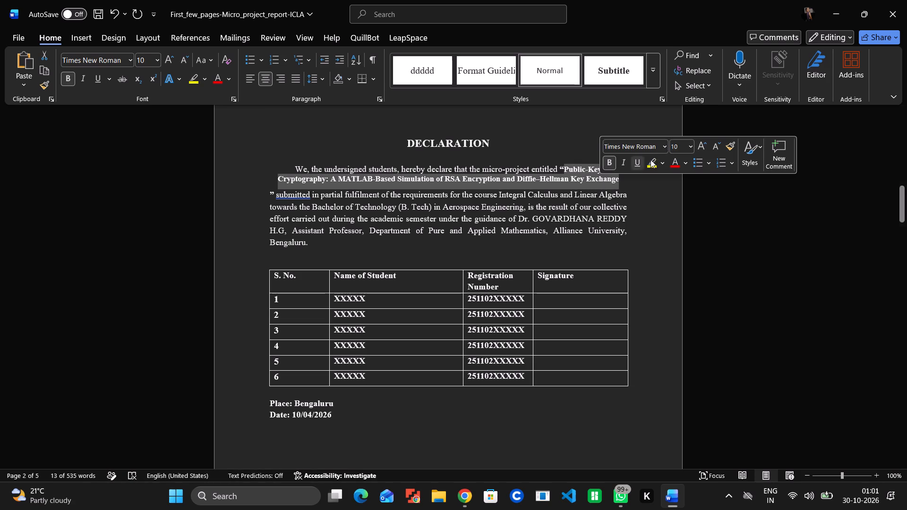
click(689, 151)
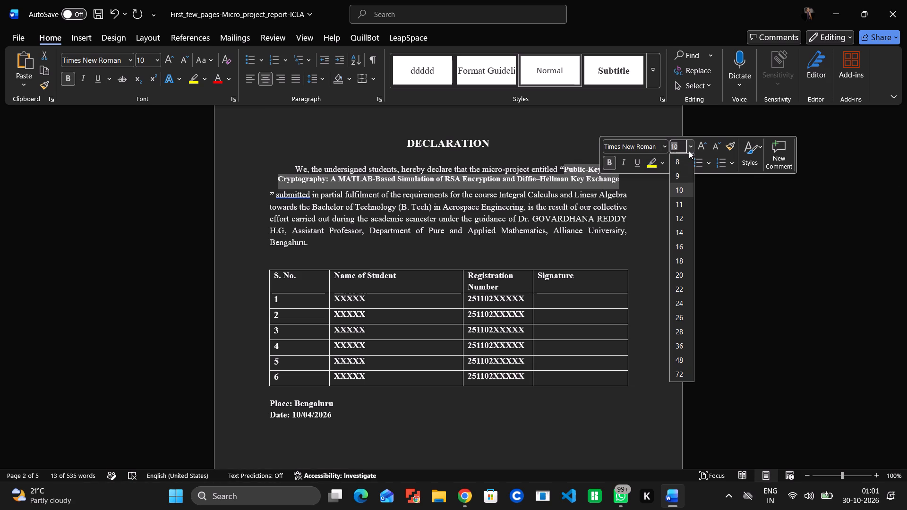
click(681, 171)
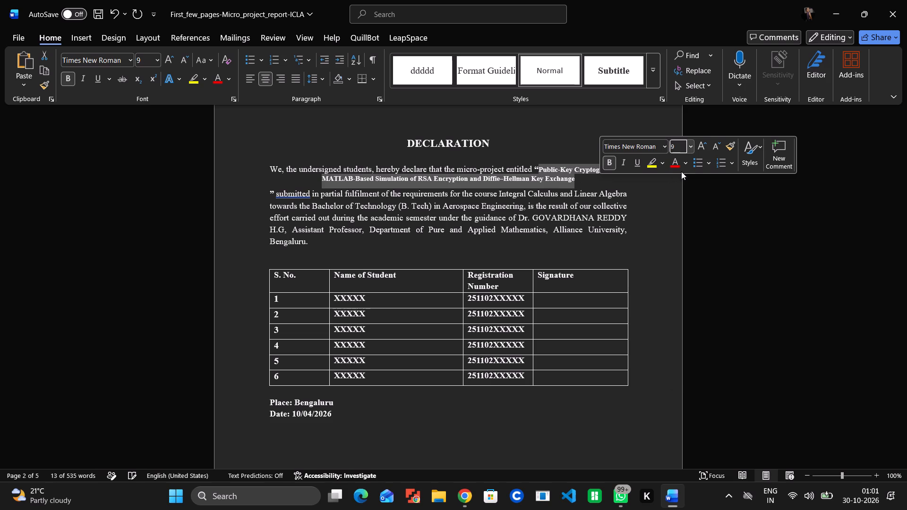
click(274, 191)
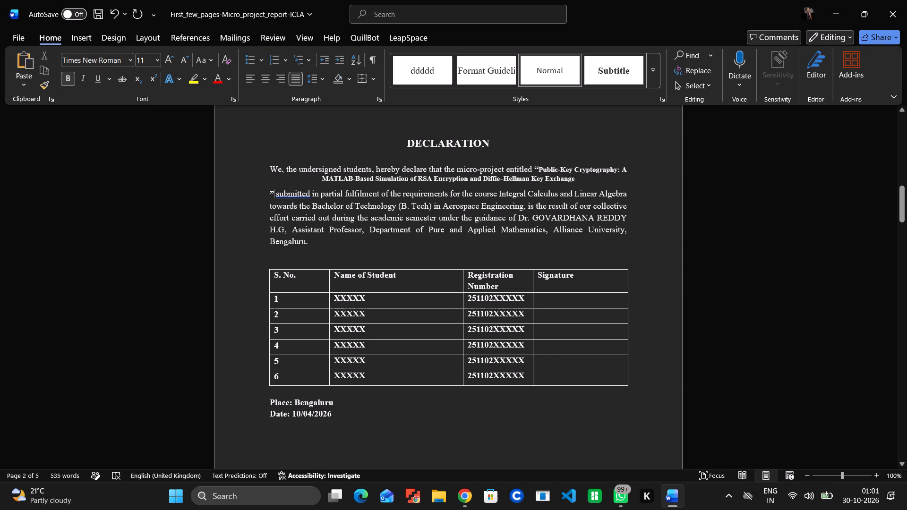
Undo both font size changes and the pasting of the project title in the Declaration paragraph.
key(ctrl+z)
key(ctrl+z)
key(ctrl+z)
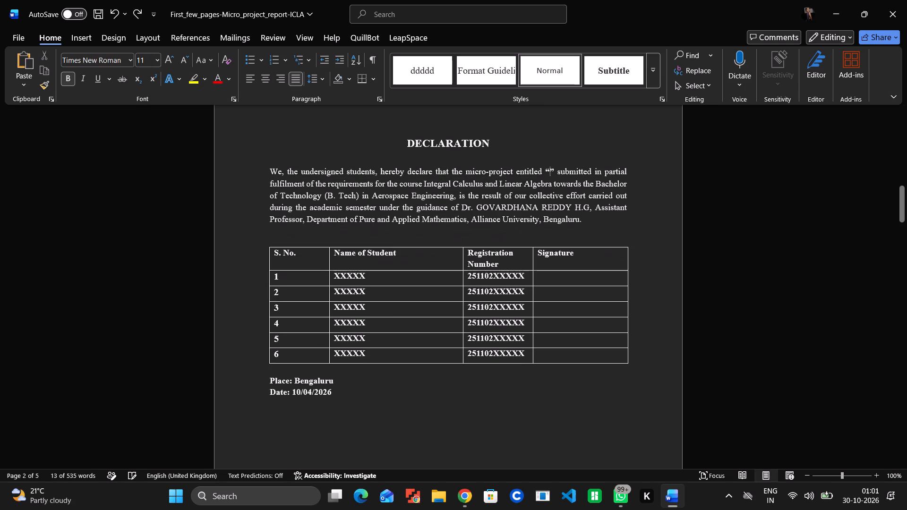
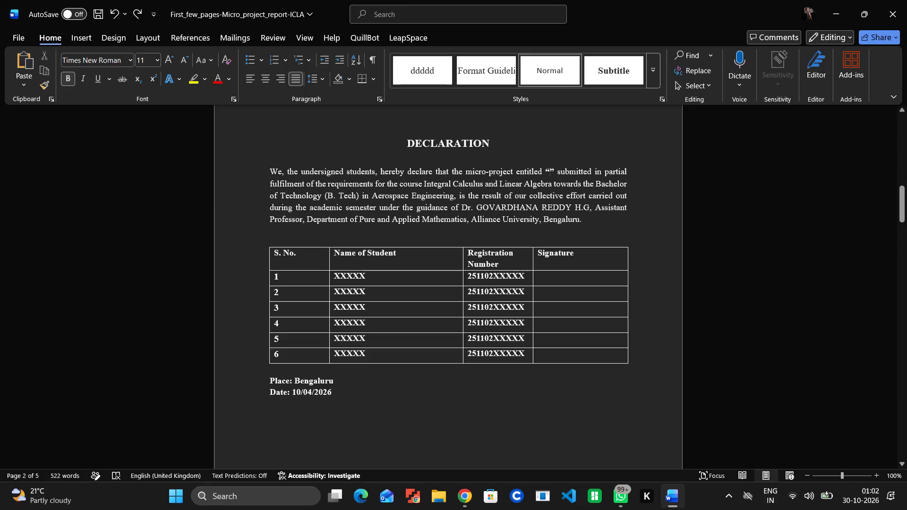
Paste the copied title "Public-Key Cryptography: A MATLAB-Based Simulation of RSA Encryption and Diffie–Hellman Key Exchange" between the Declaration paragraph's quotation marks.
key(ctrl+v)
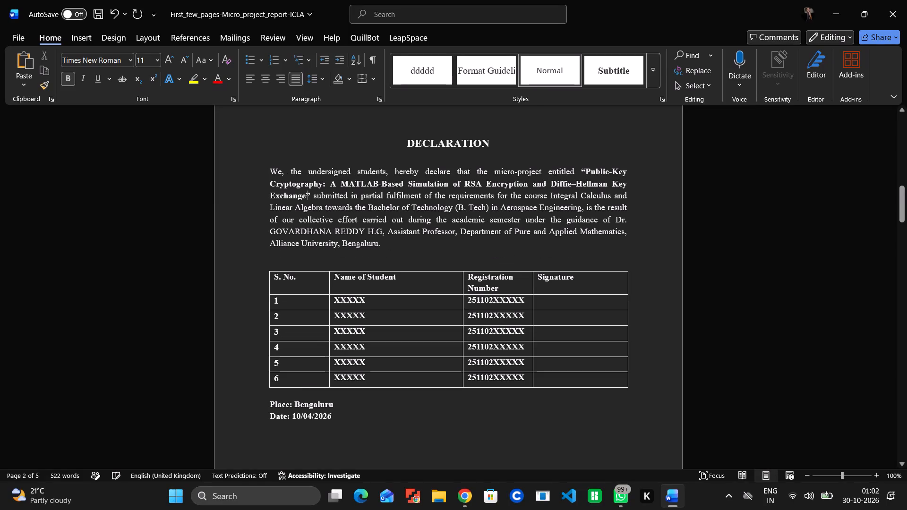
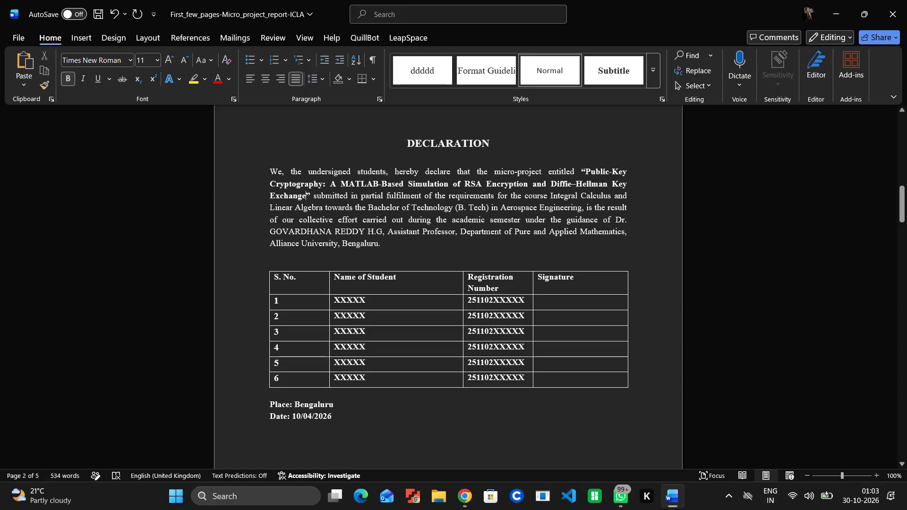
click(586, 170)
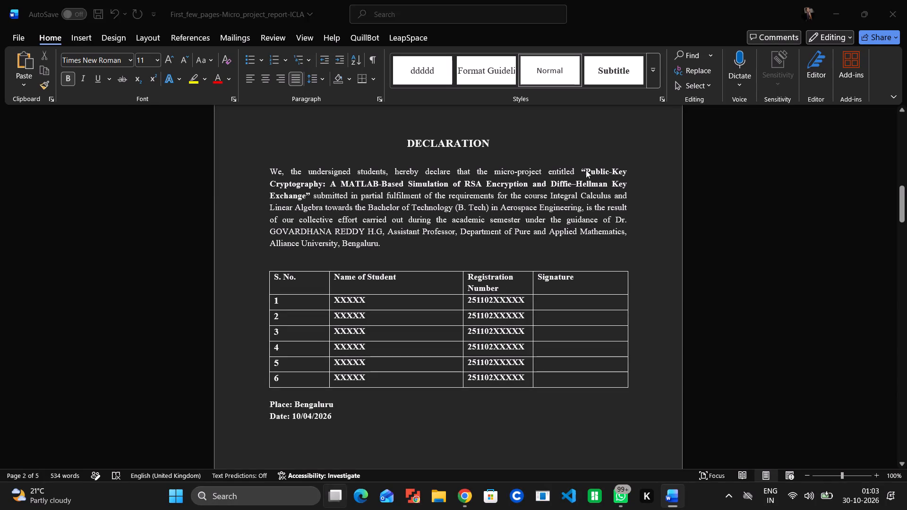
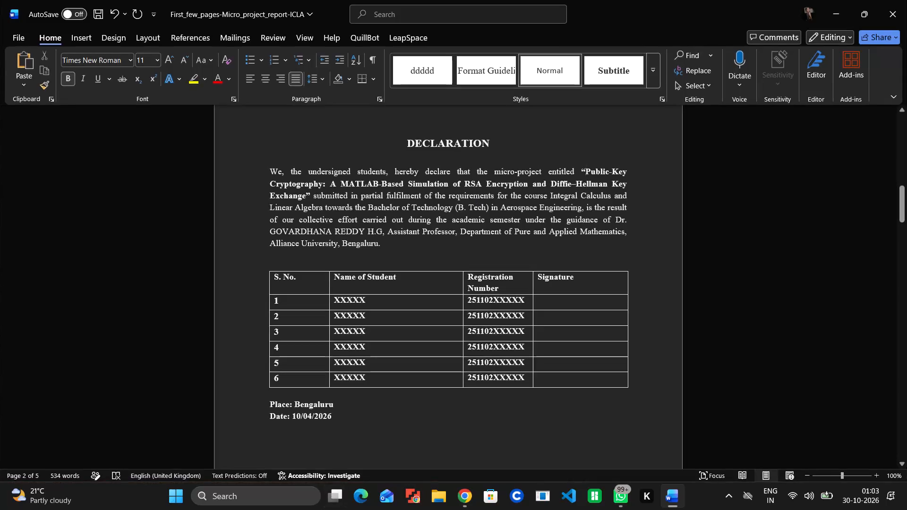
Replace the declaration's project title with the copied "Implement a Public-Key Cryptography: A MATLAB-Based Simulation of RSA Encryption and Diffie–Hellman Key Exchange".
key(ctrl+z)
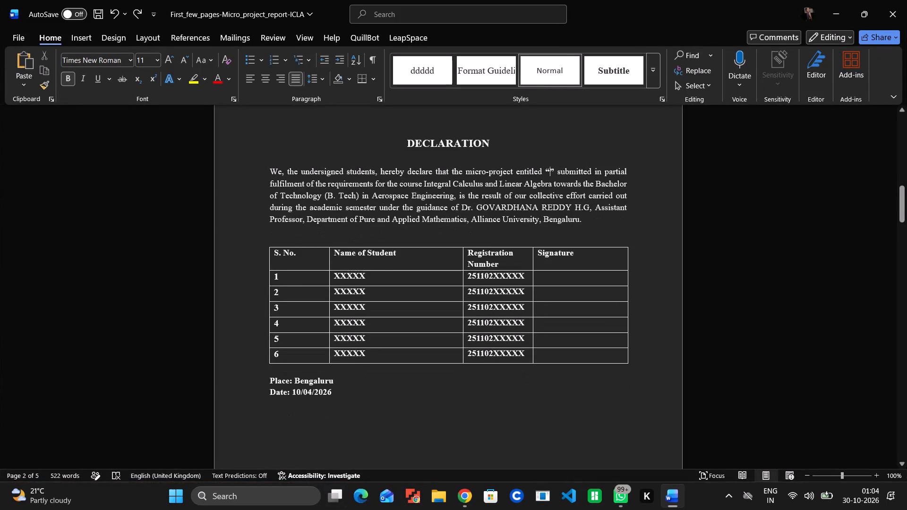
key(ctrl+v)
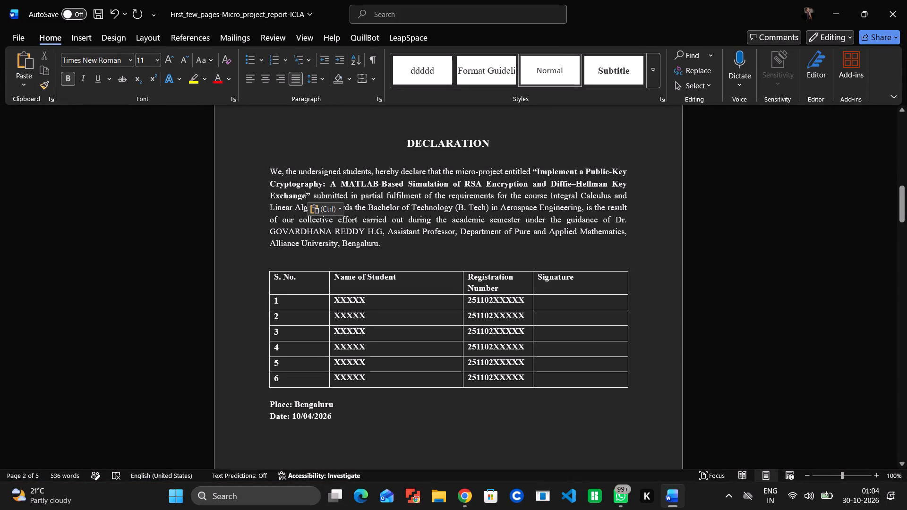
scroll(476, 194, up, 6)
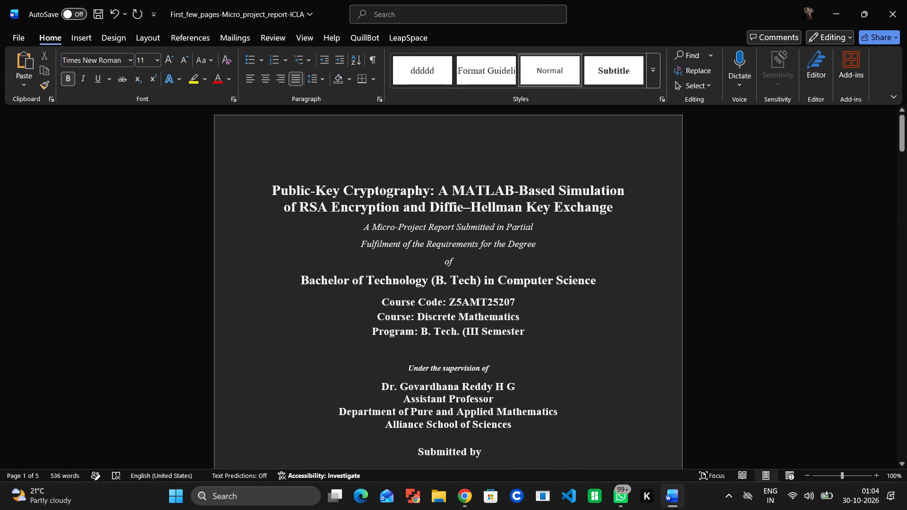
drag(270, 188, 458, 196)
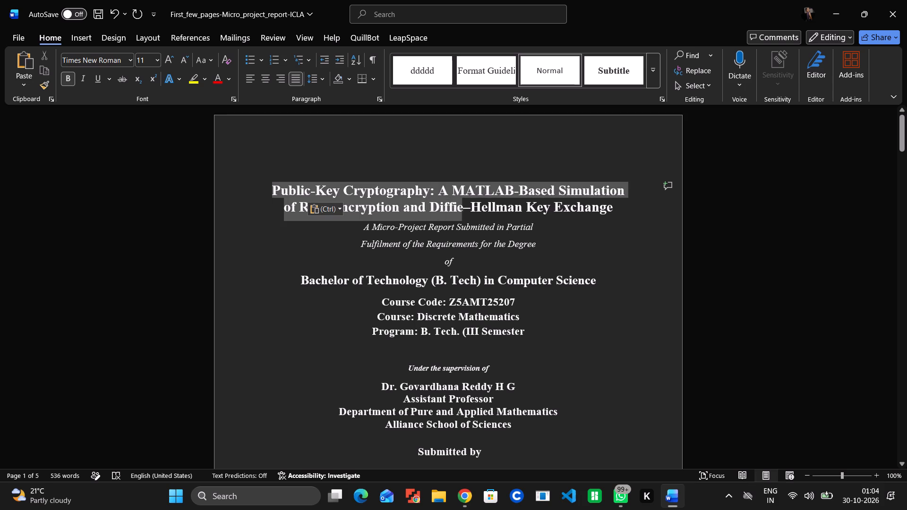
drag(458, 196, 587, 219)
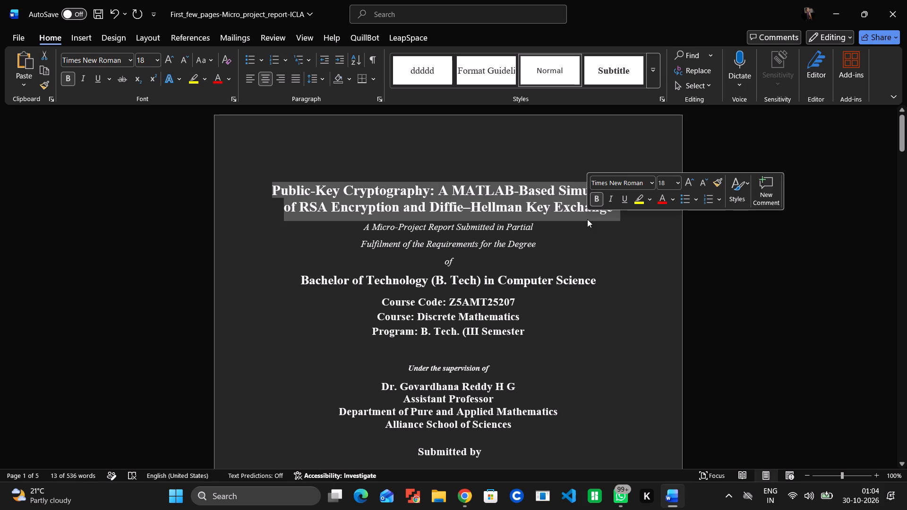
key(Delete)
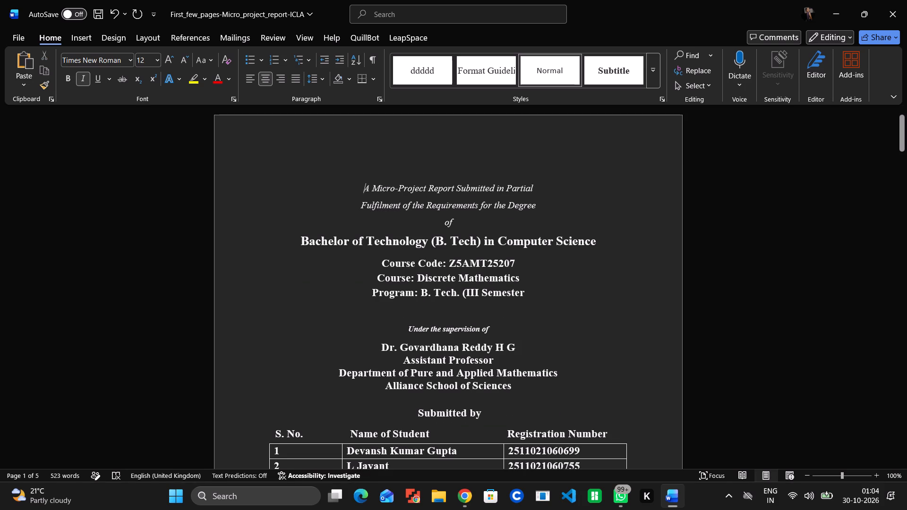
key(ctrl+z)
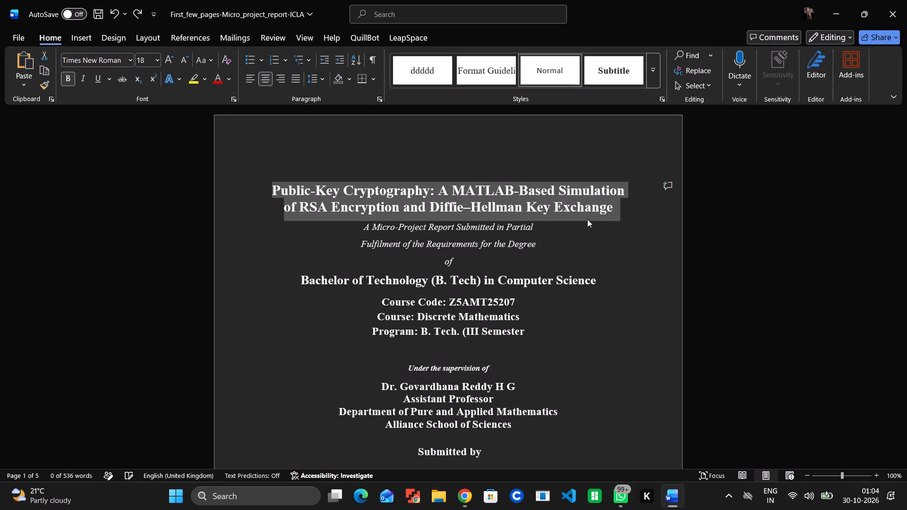
Replace the cover page title with the copied "Implement a Public-Key Cryptography: A MATLAB-Based Simulation of RSA Encryption and Diffie–Hellman Key Exchange".
click(566, 200)
drag(629, 211, 379, 182)
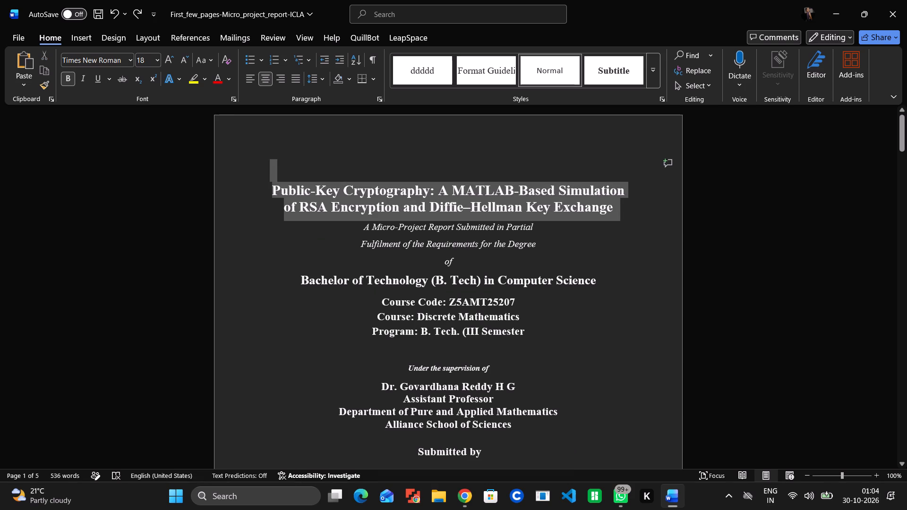
drag(379, 182, 387, 183)
key(Delete)
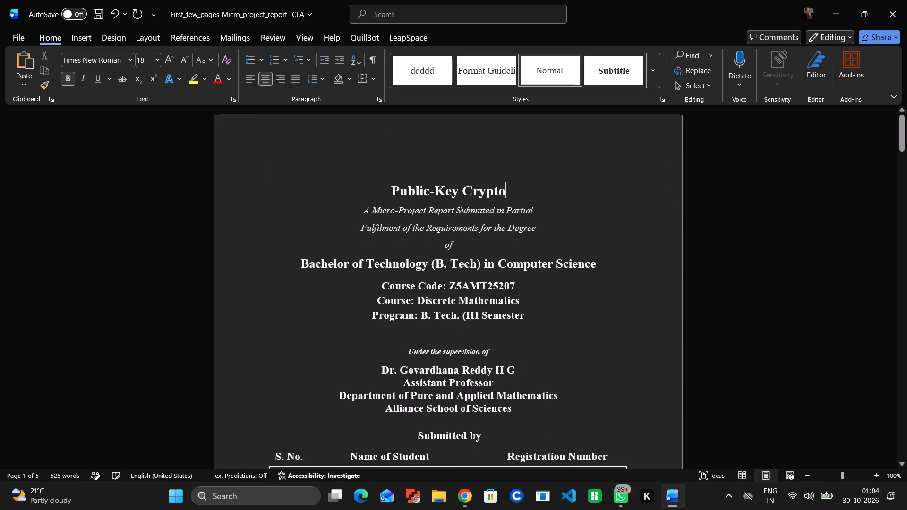
key(BackSpace)
key(BackSpace)
key(BackSpace)
key(BackSpace)
key(BackSpace)
key(BackSpace)
key(BackSpace)
key(BackSpace)
key(BackSpace)
key(BackSpace)
key(BackSpace)
key(BackSpace)
key(BackSpace)
key(BackSpace)
key(BackSpace)
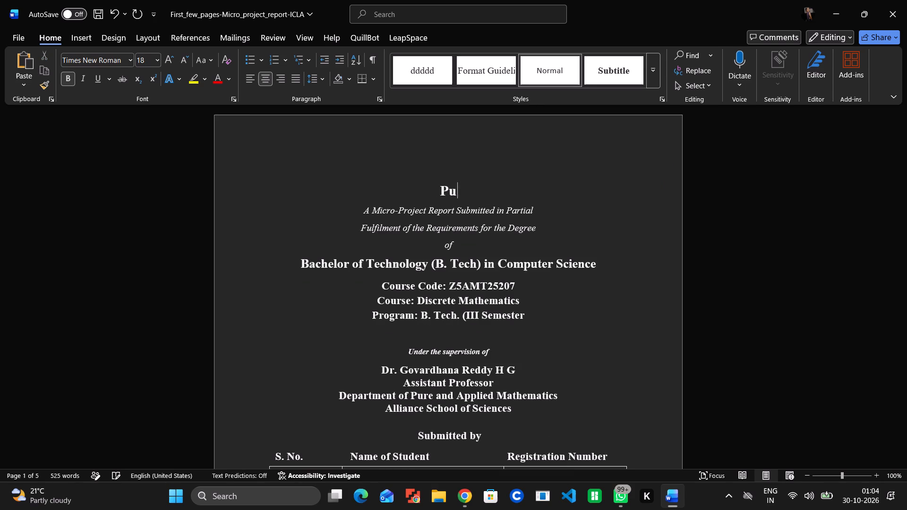
key(BackSpace)
key(BackSpace)
key(ctrl+v)
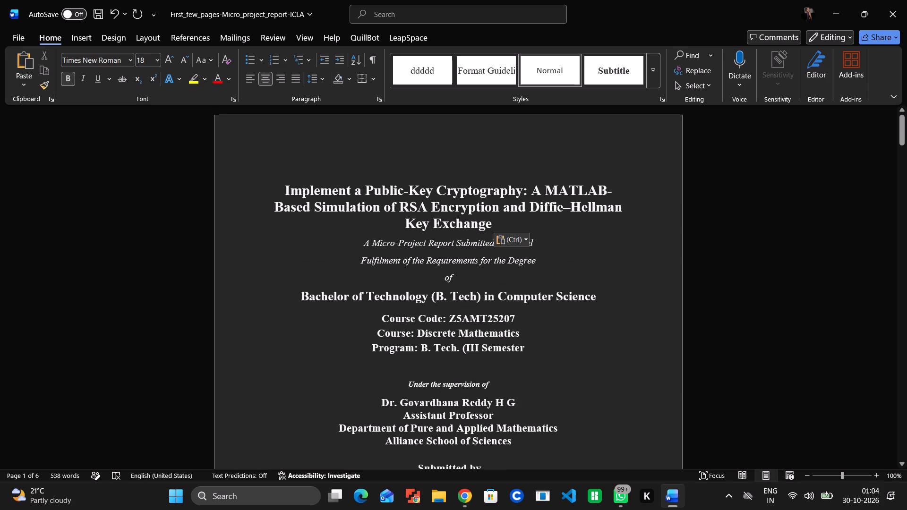
Delete the empty line above the cover page title.
scroll(387, 183, down, 5)
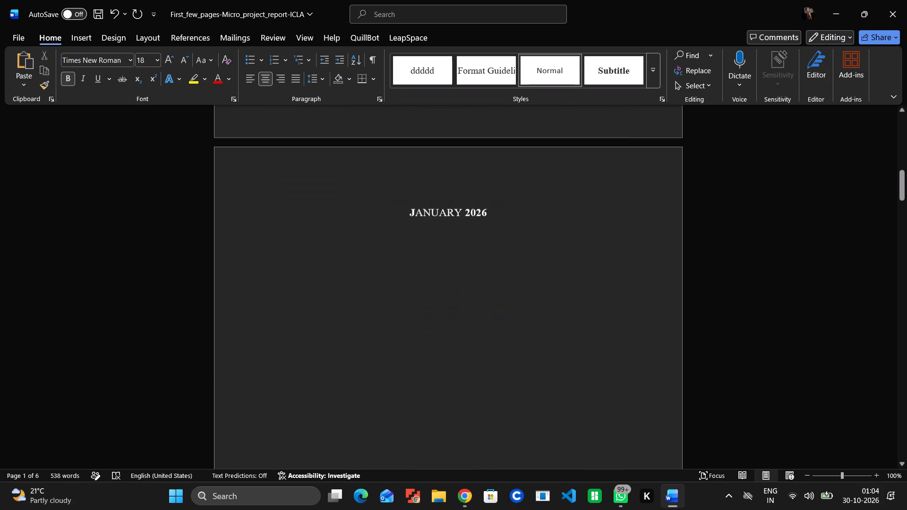
scroll(387, 183, up, 3)
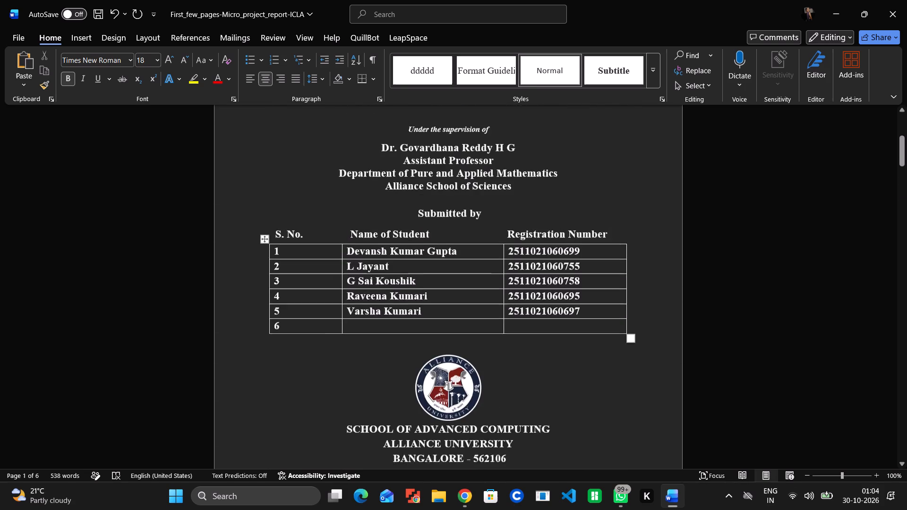
scroll(387, 183, up, 2)
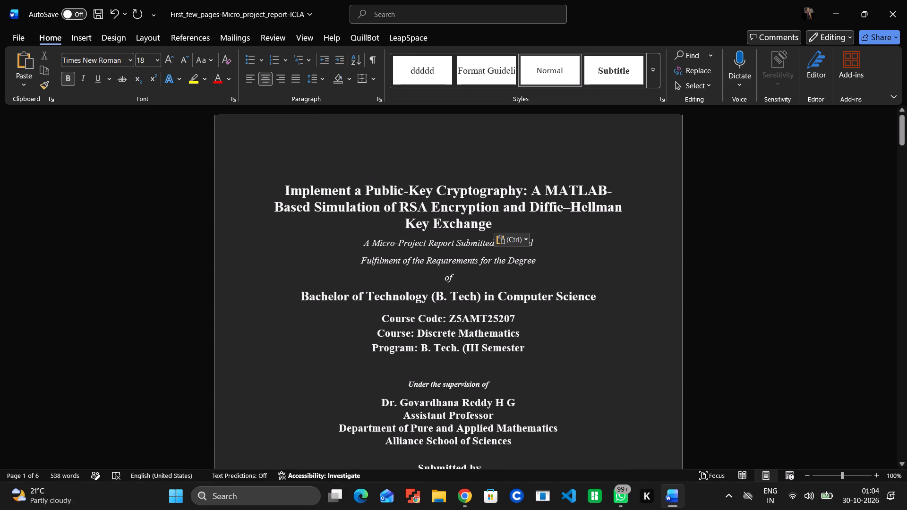
click(353, 162)
key(BackSpace)
key(Delete)
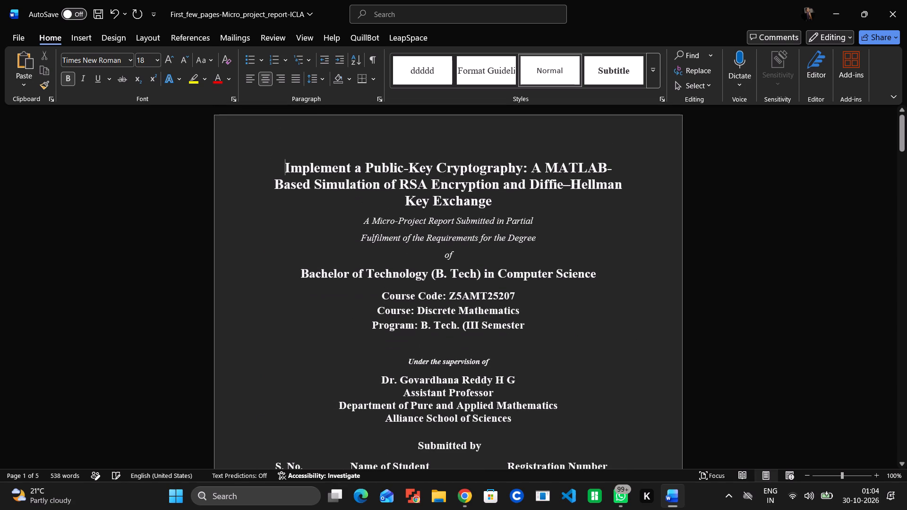
Replace "Integral Calculus" in the declaration paragraph's course name with "Discrete Mathematics".
scroll(353, 162, down, 3)
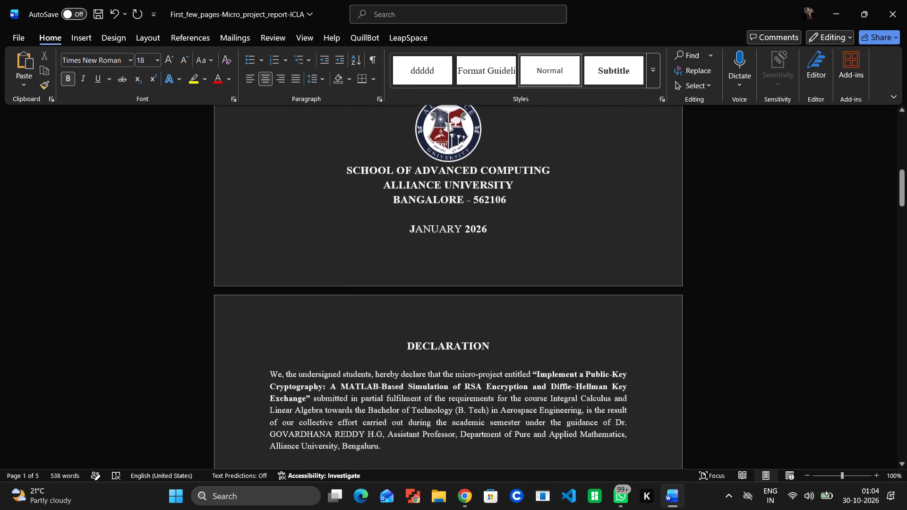
scroll(353, 162, down, 1)
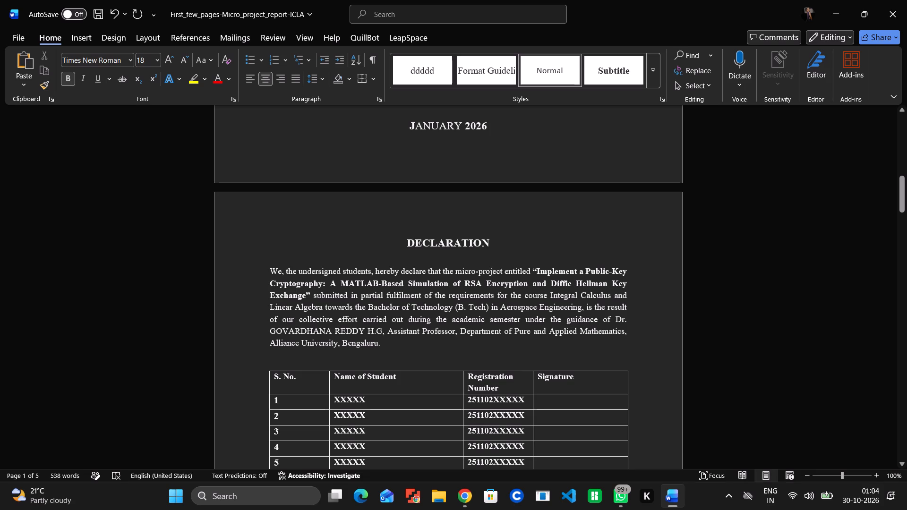
drag(551, 295, 599, 296)
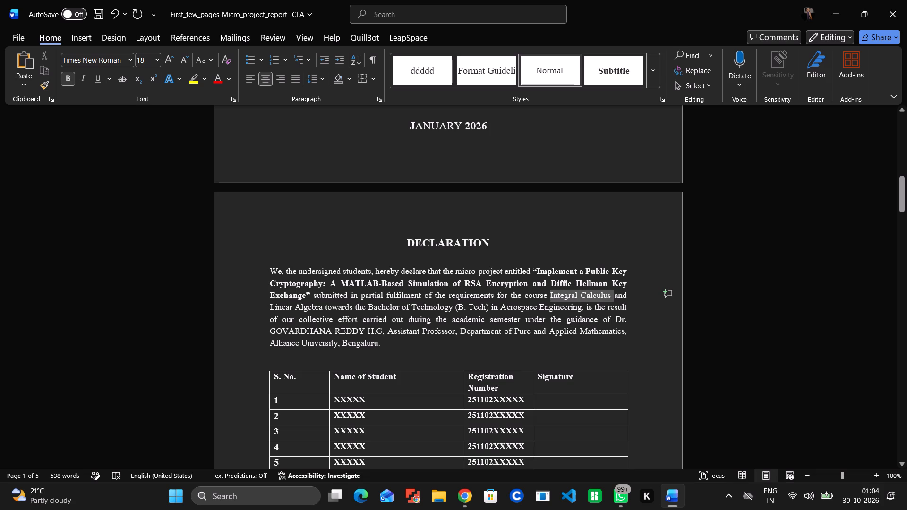
drag(599, 296, 603, 296)
key(Delete)
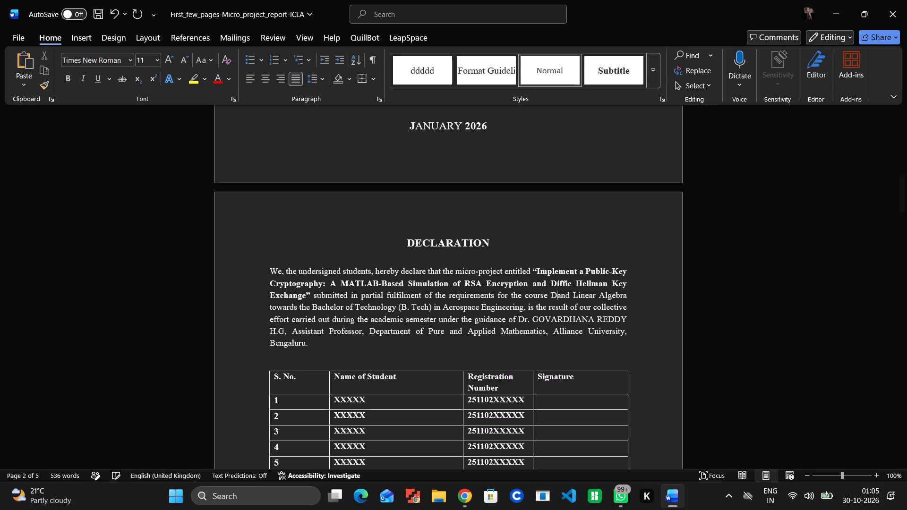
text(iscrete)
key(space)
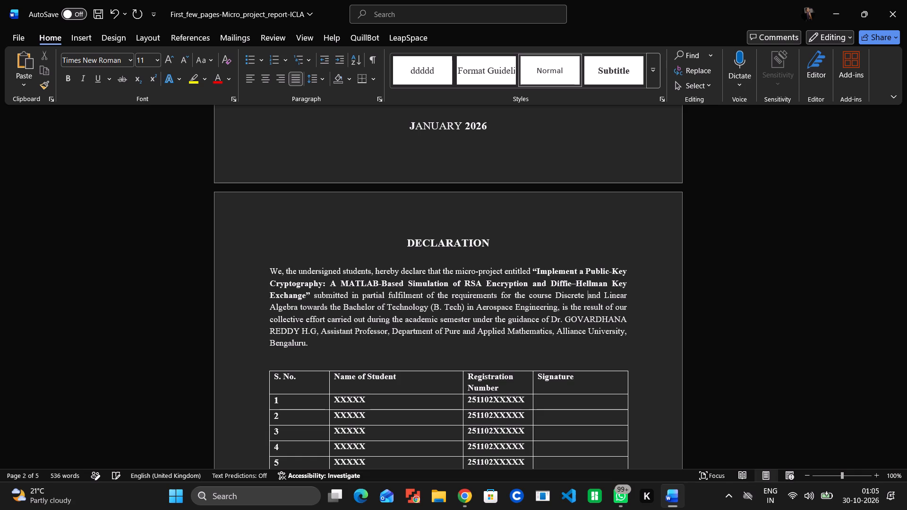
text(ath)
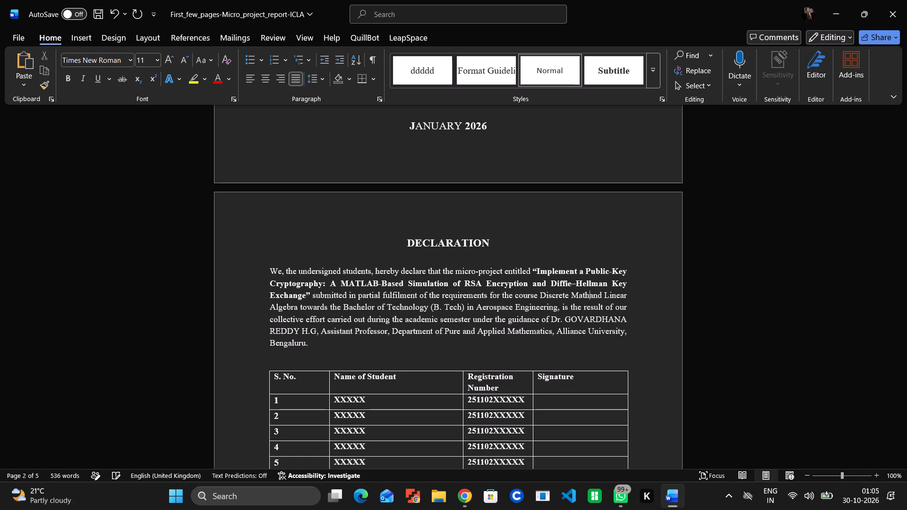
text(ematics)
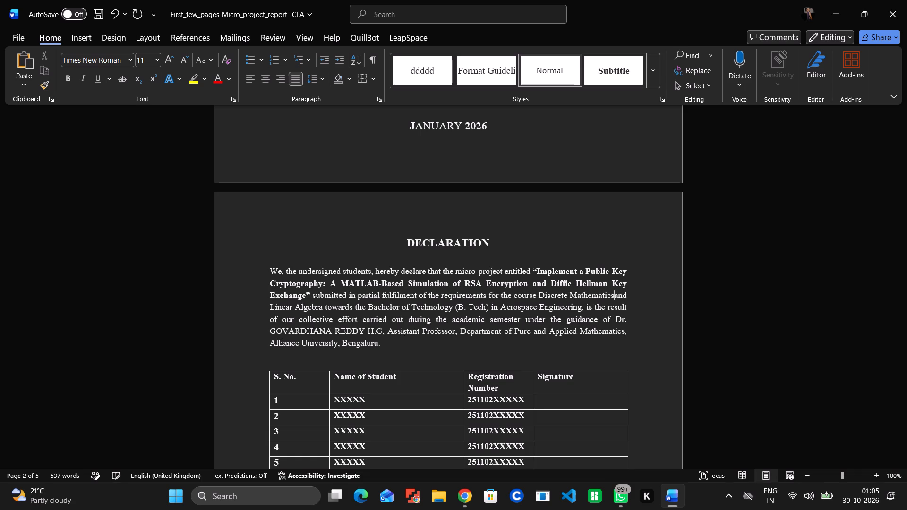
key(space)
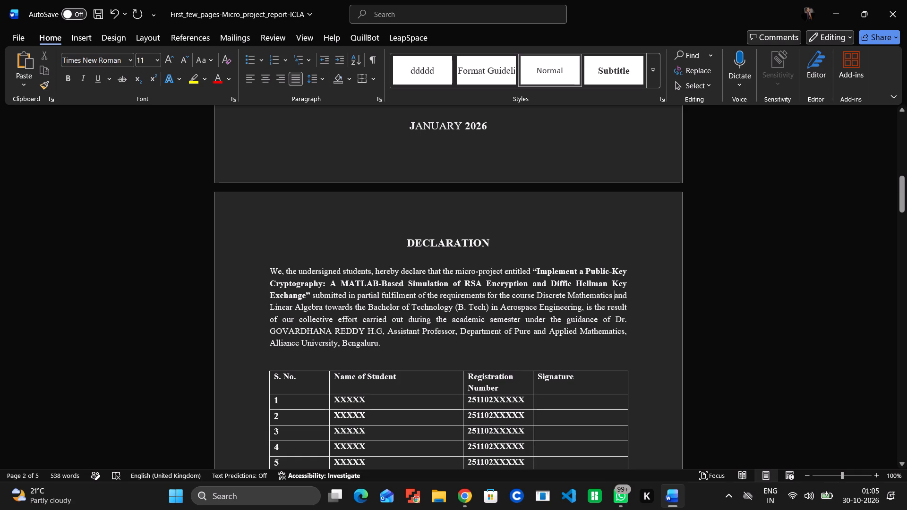
Remove the leftover "and Linear Algebra" from the declaration paragraph so the course reads "Discrete Mathematics".
click(321, 306)
key(BackSpace)
key(BackSpace)
key(BackSpace)
key(BackSpace)
key(BackSpace)
key(BackSpace)
key(BackSpace)
key(BackSpace)
key(BackSpace)
key(BackSpace)
key(BackSpace)
key(BackSpace)
key(BackSpace)
key(BackSpace)
key(BackSpace)
key(BackSpace)
key(BackSpace)
key(BackSpace)
key(BackSpace)
key(BackSpace)
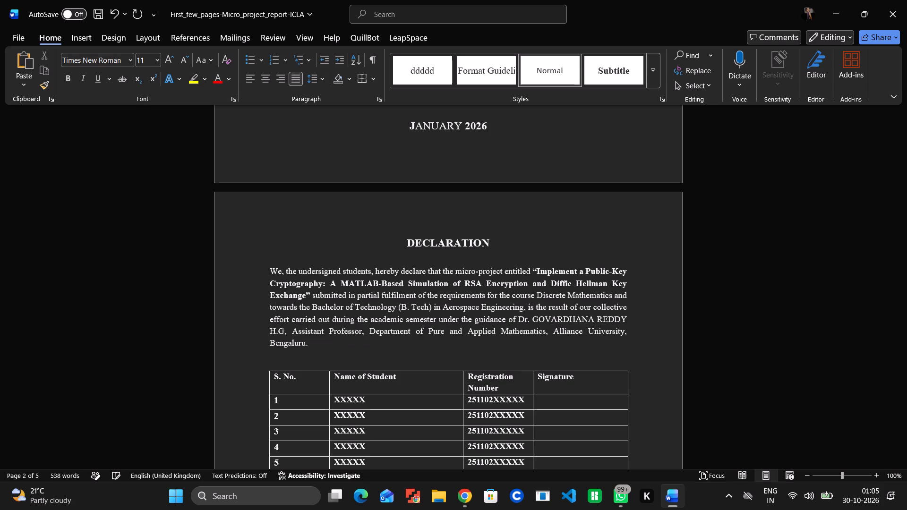
key(BackSpace)
key(BackSpace)
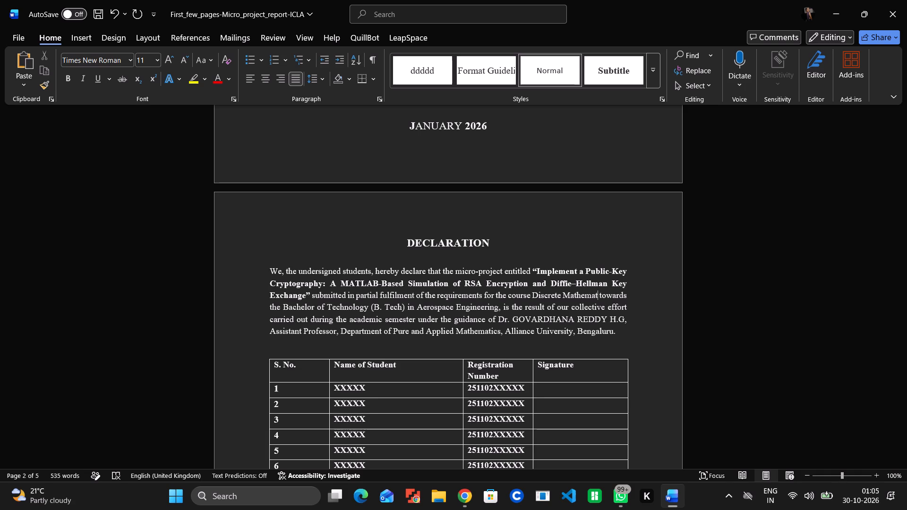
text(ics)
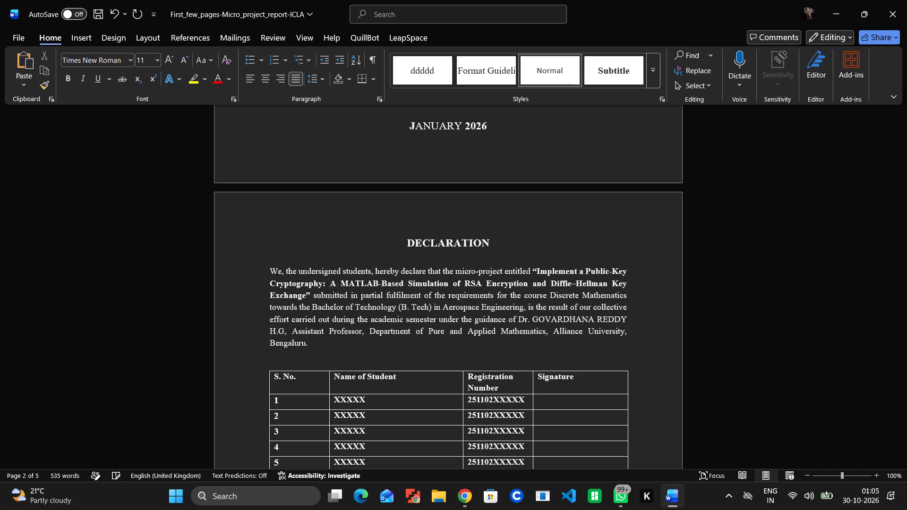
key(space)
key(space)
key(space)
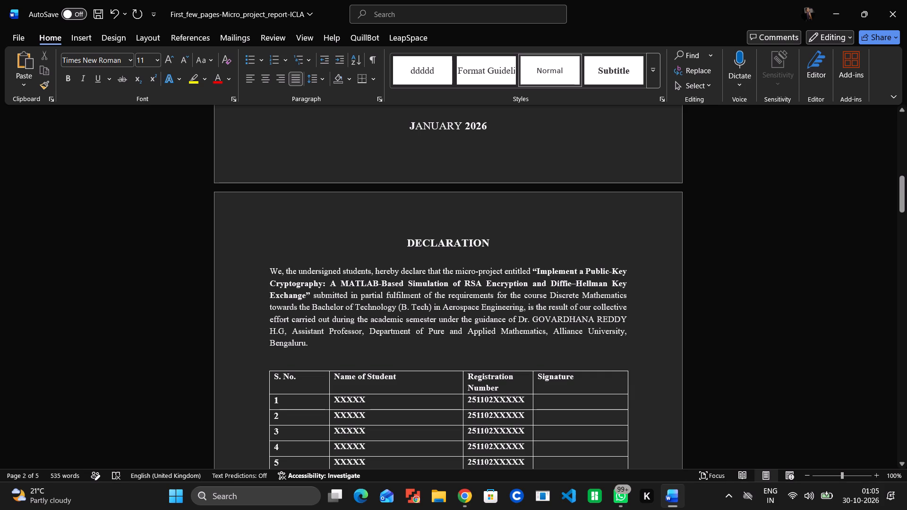
Change the B. Tech branch in the declaration paragraph to "Computer Science".
click(522, 306)
key(BackSpace)
key(BackSpace)
key(BackSpace)
key(BackSpace)
key(BackSpace)
key(BackSpace)
key(BackSpace)
key(BackSpace)
key(BackSpace)
key(BackSpace)
key(BackSpace)
key(BackSpace)
key(BackSpace)
key(BackSpace)
key(BackSpace)
key(BackSpace)
key(BackSpace)
key(BackSpace)
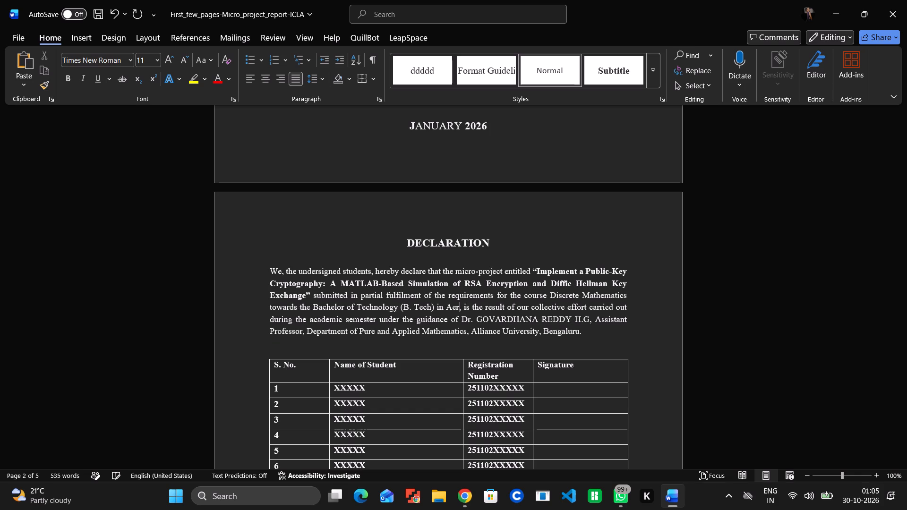
key(BackSpace)
key(BackSpace)
key(BackSpace)
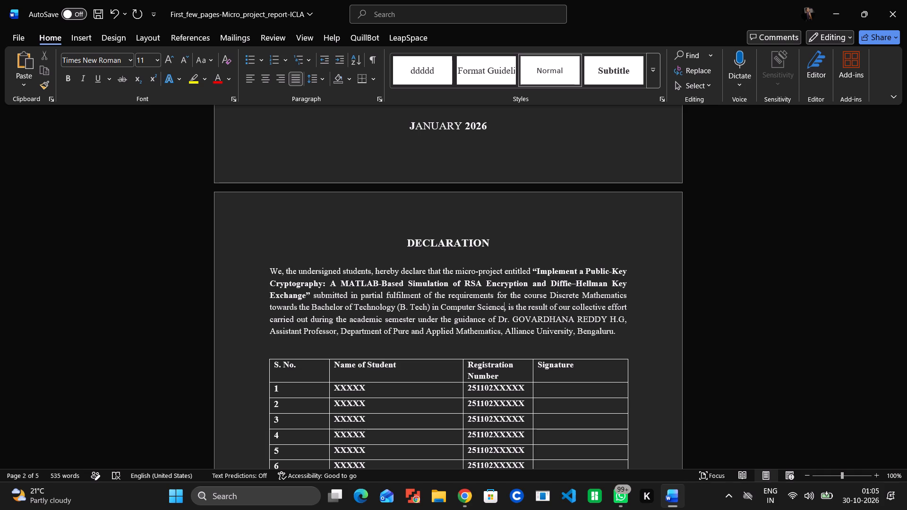
Clear the XXXXX placeholders from rows 1 to 6 of the declaration table's Name of Student column.
scroll(568, 331, down, 2)
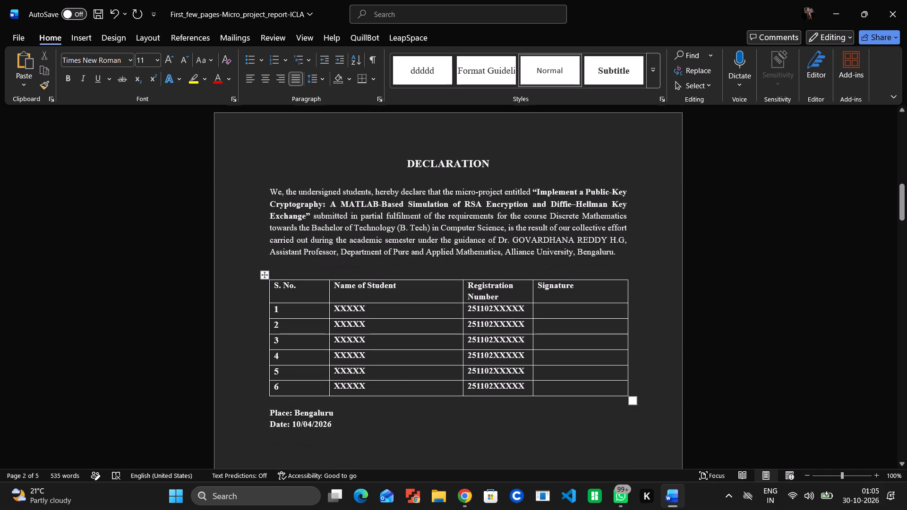
scroll(568, 331, down, 1)
click(371, 245)
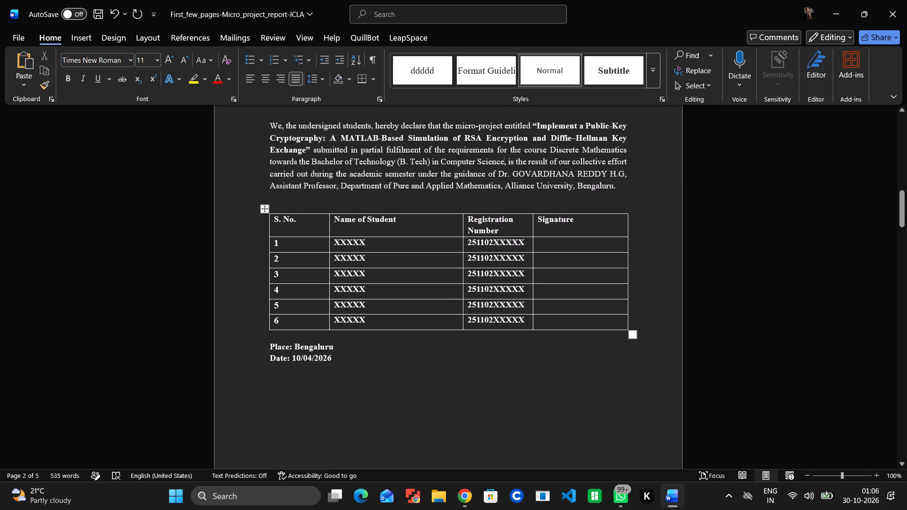
drag(371, 245, 371, 320)
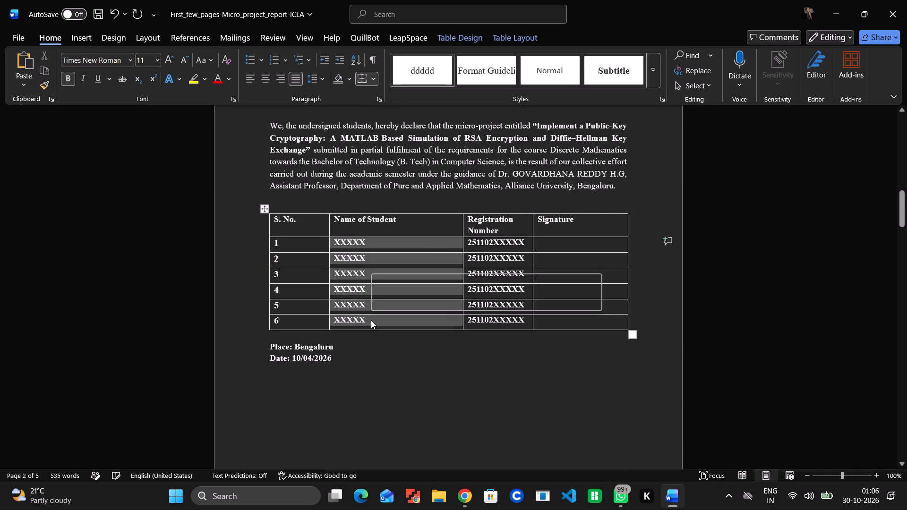
key(Delete)
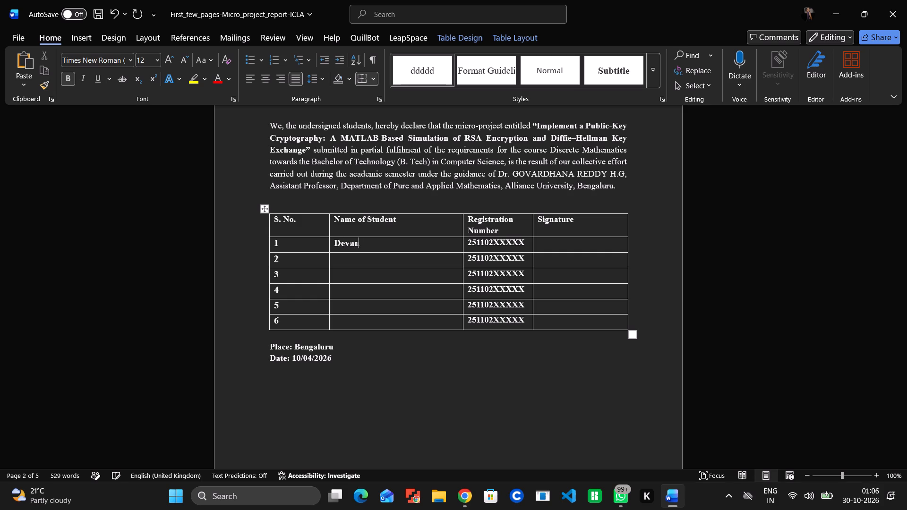
Enter the first two students' names in rows 1 and 2 of the declaration table.
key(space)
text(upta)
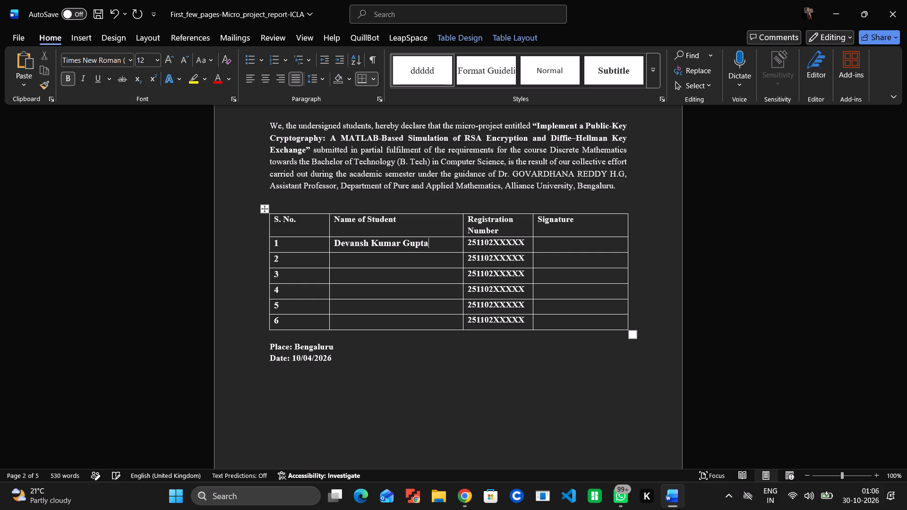
click(364, 258)
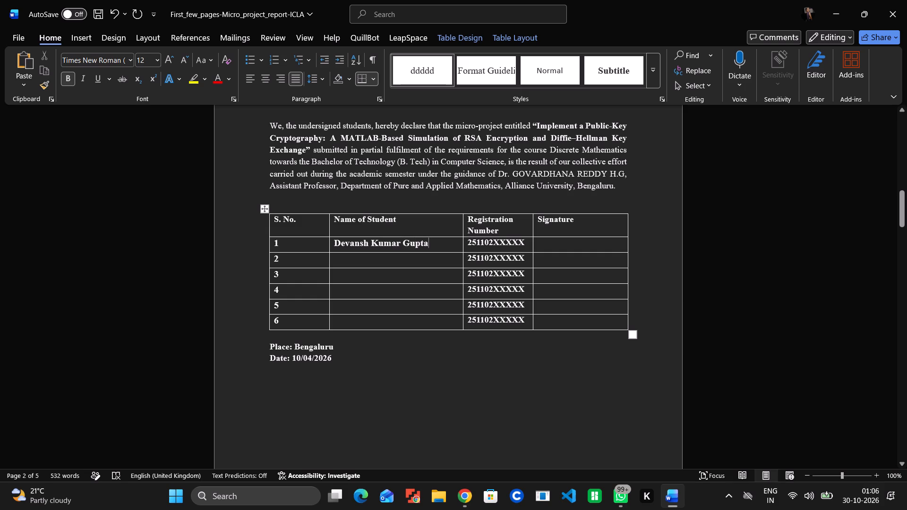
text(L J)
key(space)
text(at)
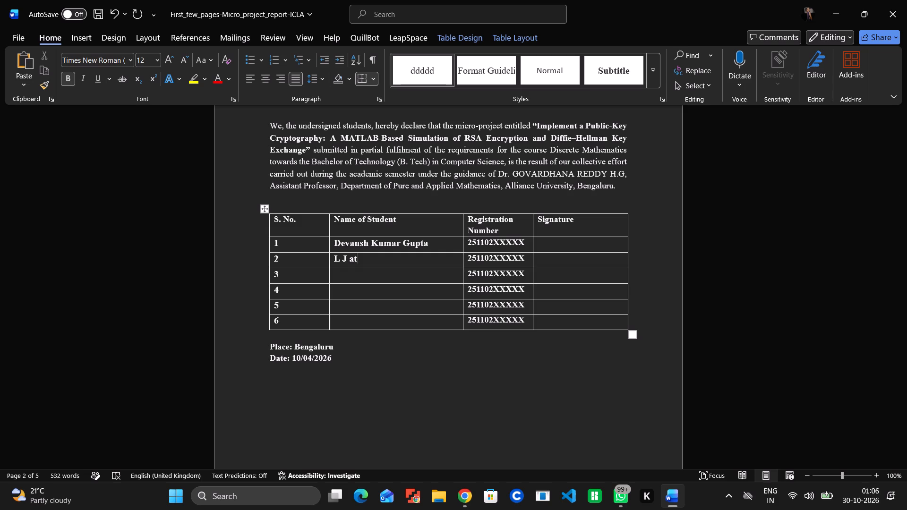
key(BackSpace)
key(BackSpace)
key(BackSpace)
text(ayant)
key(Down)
Enter the third, fourth and fifth students' names in rows 3 to 5 of the declaration table.
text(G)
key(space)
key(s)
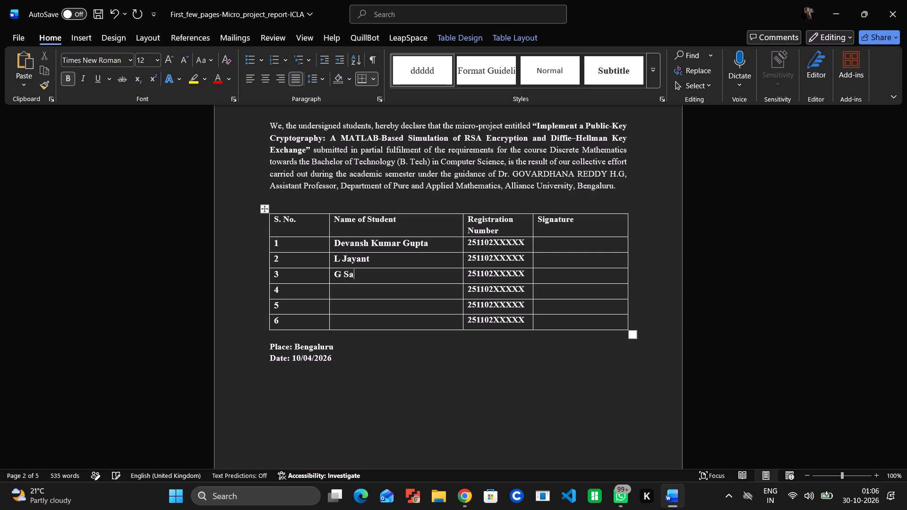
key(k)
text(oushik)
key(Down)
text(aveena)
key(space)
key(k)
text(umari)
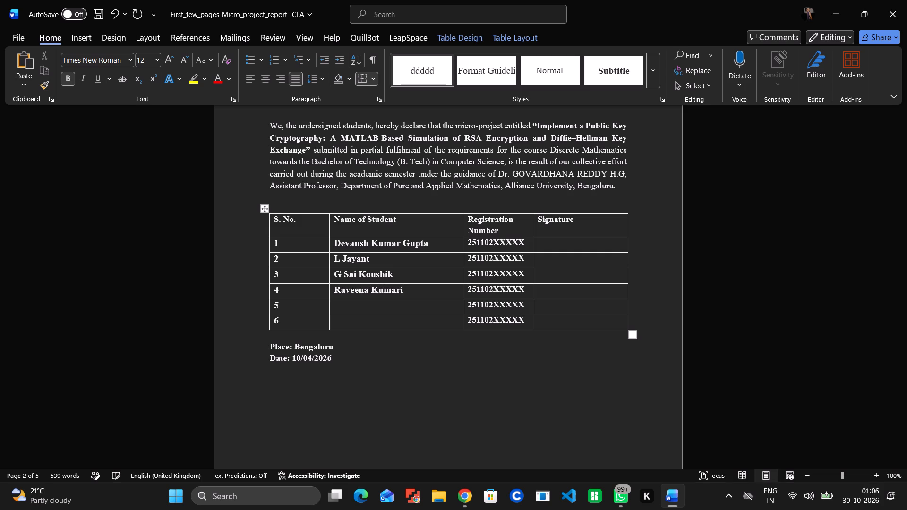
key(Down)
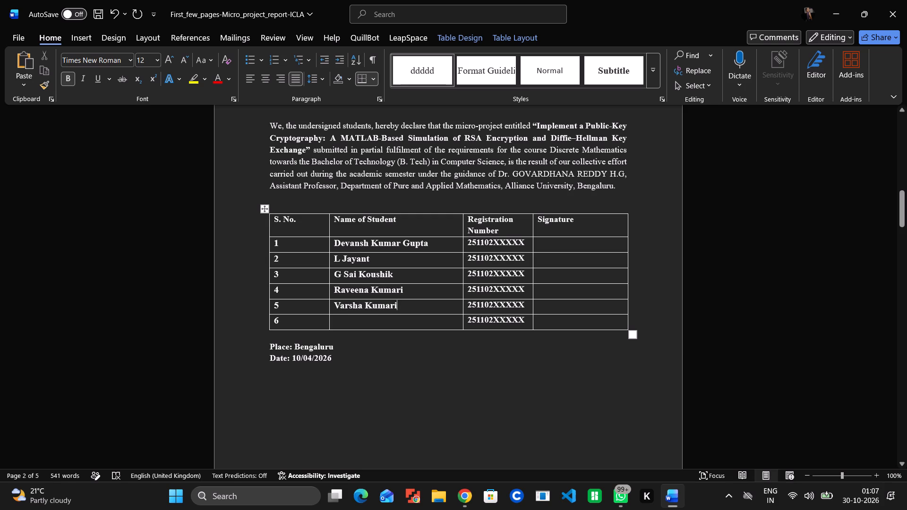
Replace the XXXXX placeholder in row 1 with the remaining digits of the first student's registration number.
click(530, 243)
key(BackSpace)
key(BackSpace)
key(BackSpace)
key(BackSpace)
key(BackSpace)
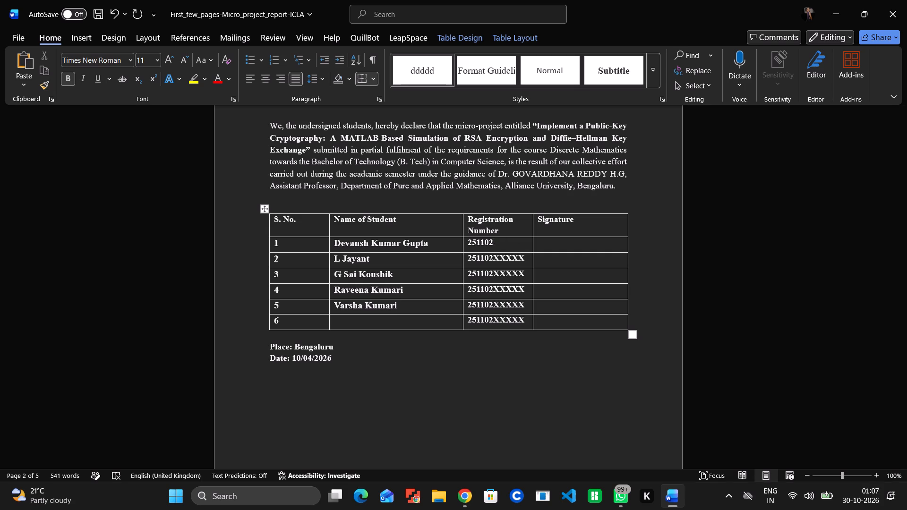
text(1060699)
Replace the XXXXX placeholder in row 2 with the remaining digits of the second student's registration number.
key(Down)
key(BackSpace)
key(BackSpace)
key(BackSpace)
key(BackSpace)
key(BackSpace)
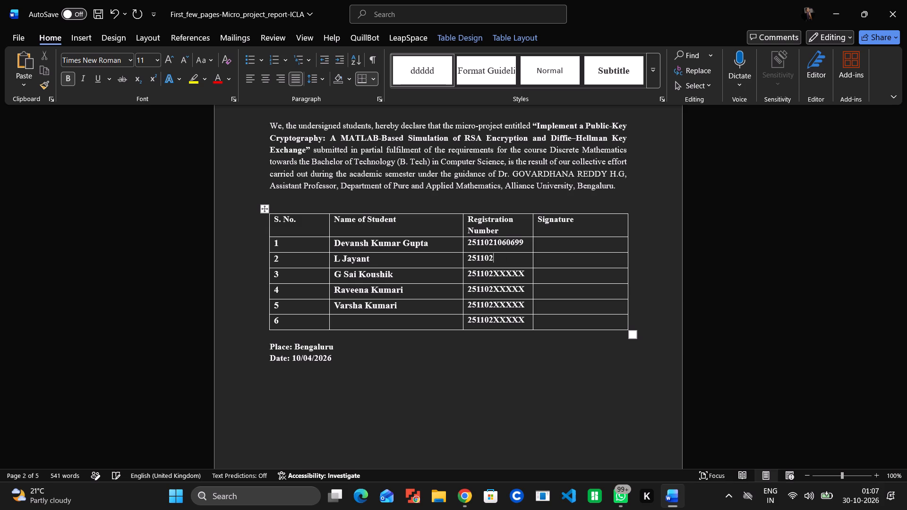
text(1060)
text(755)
Replace the XXXXX placeholder in row 3 with the remaining digits of the third student's registration number.
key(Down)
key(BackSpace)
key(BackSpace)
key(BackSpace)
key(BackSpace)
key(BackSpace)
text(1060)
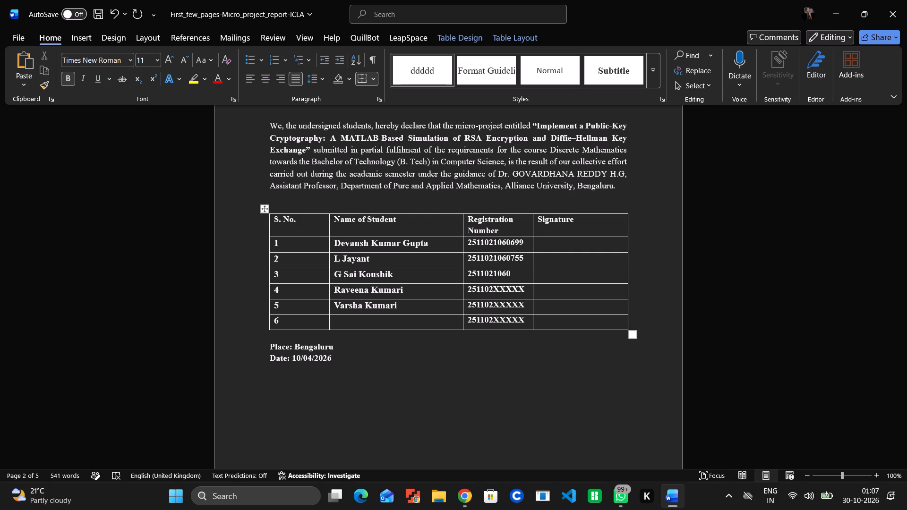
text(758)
Replace the XXXXX placeholder in row 4's registration number with digits ending the same as row 3's number.
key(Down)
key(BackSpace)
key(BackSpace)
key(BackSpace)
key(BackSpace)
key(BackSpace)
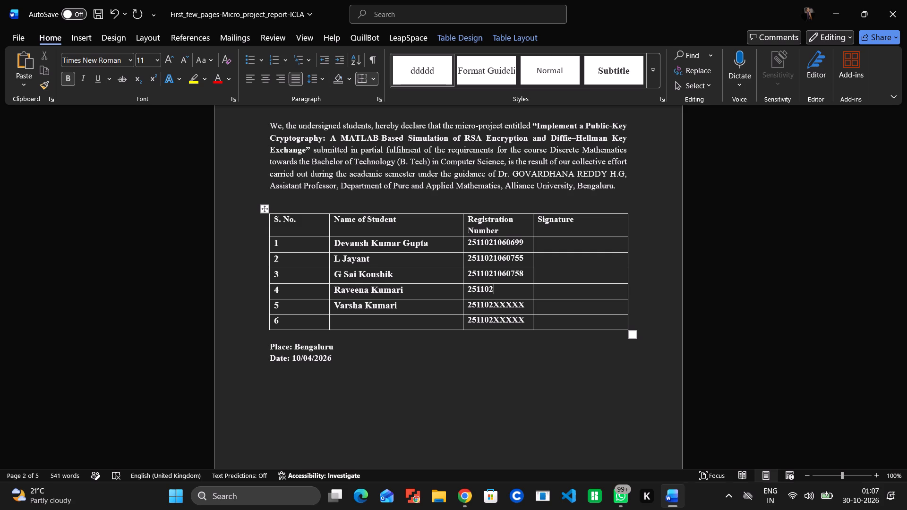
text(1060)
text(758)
Replace the XXXXX placeholder in row 5 with the remaining digits of the fifth student's registration number.
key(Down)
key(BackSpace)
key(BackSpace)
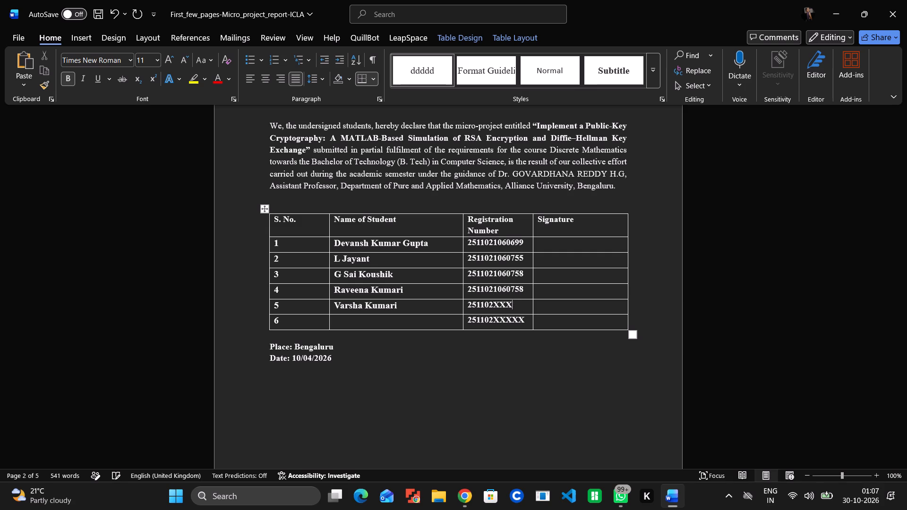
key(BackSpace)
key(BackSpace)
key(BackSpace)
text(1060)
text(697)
Correct the last three digits of the fourth student's registration number in row 4.
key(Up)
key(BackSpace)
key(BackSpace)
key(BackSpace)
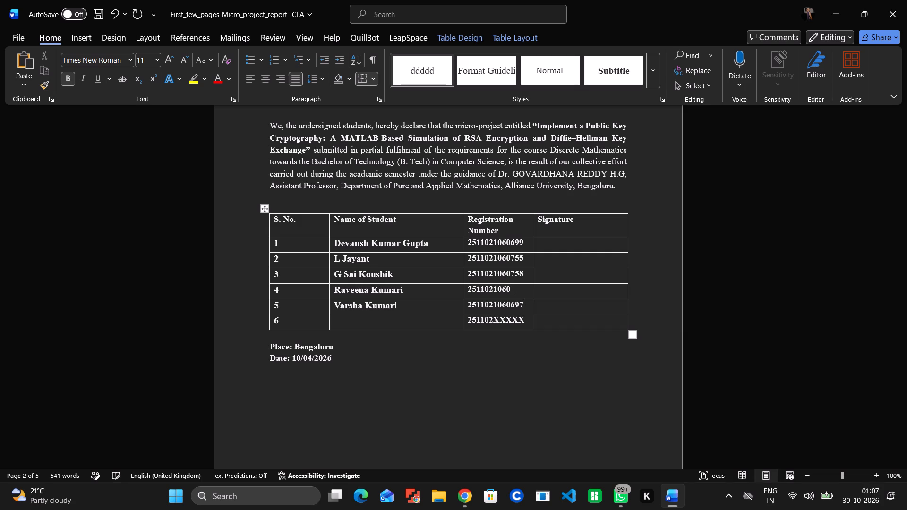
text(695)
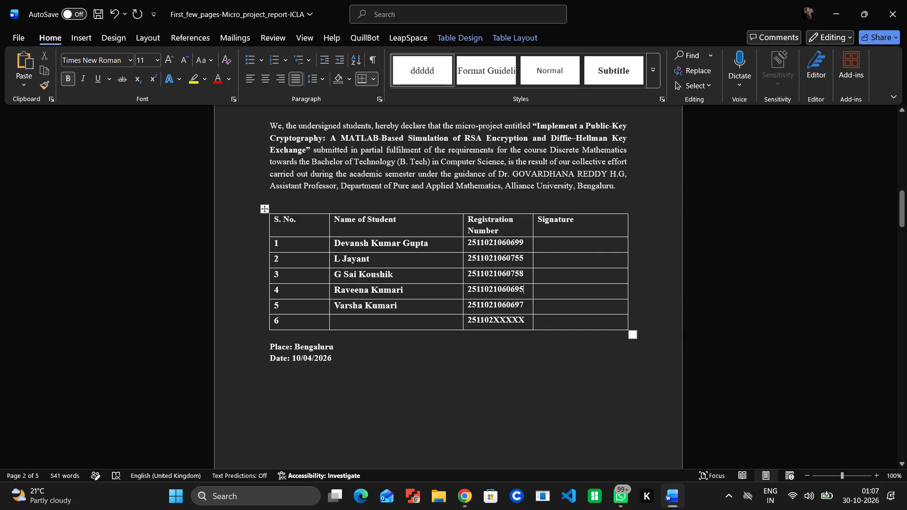
Delete the placeholder registration number from row 6 of the declaration's student table.
click(526, 326)
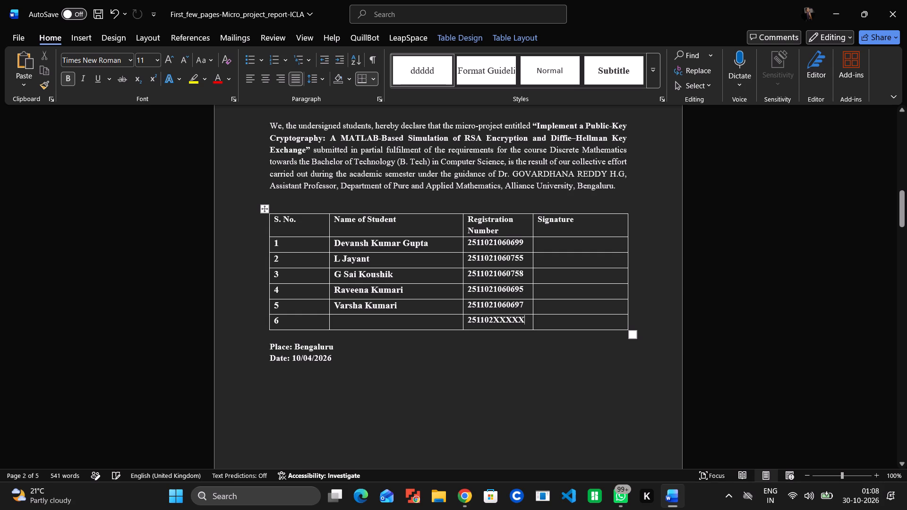
drag(526, 326, 467, 321)
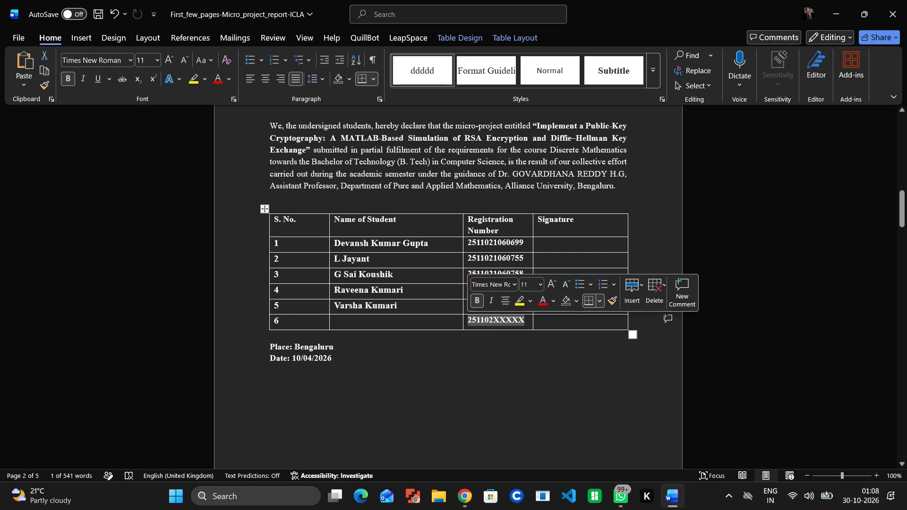
key(Delete)
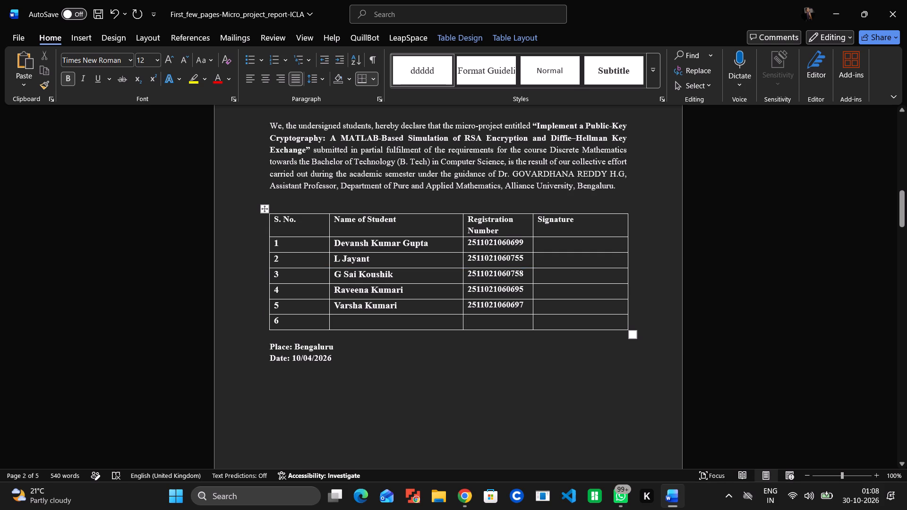
Change the declaration's date below the student table to 30/10/2026.
click(299, 354)
key(BackSpace)
key(BackSpace)
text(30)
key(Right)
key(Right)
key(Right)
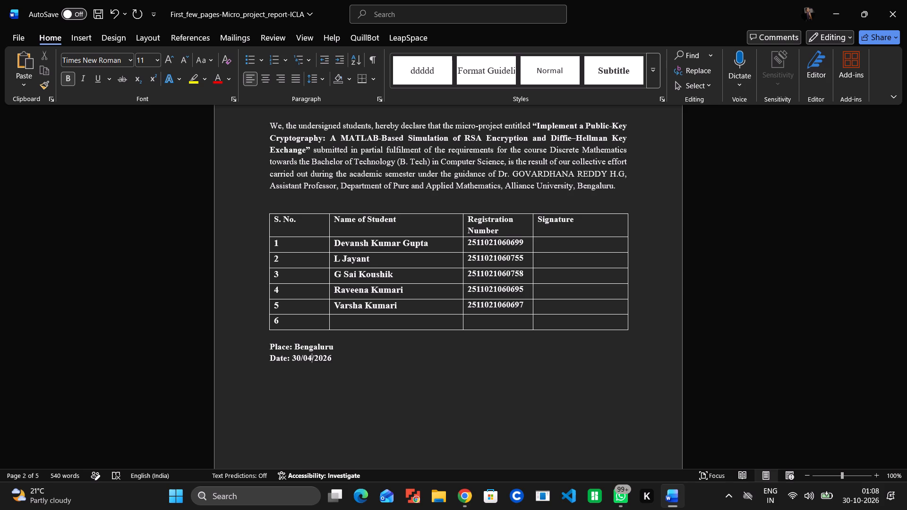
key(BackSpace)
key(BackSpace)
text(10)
Go to the Certificate page and its paragraph about the micro-project.
scroll(325, 365, down, 2)
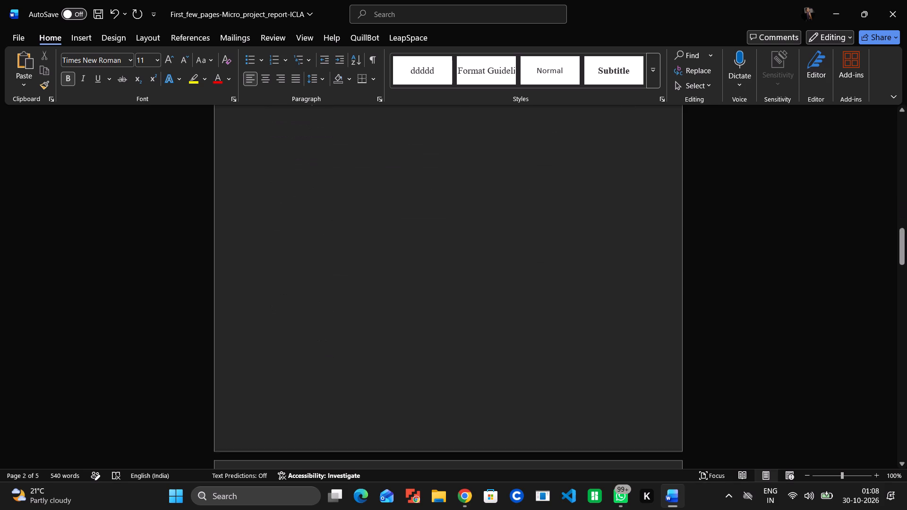
scroll(325, 365, down, 2)
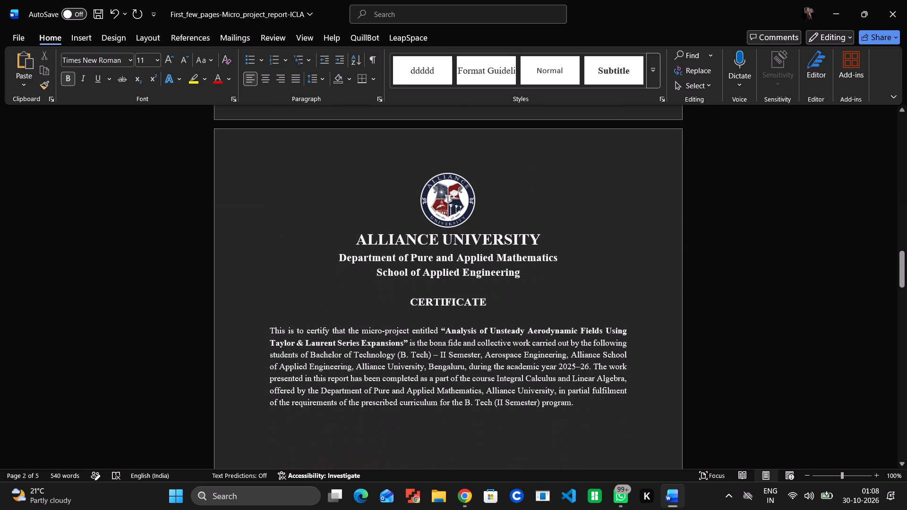
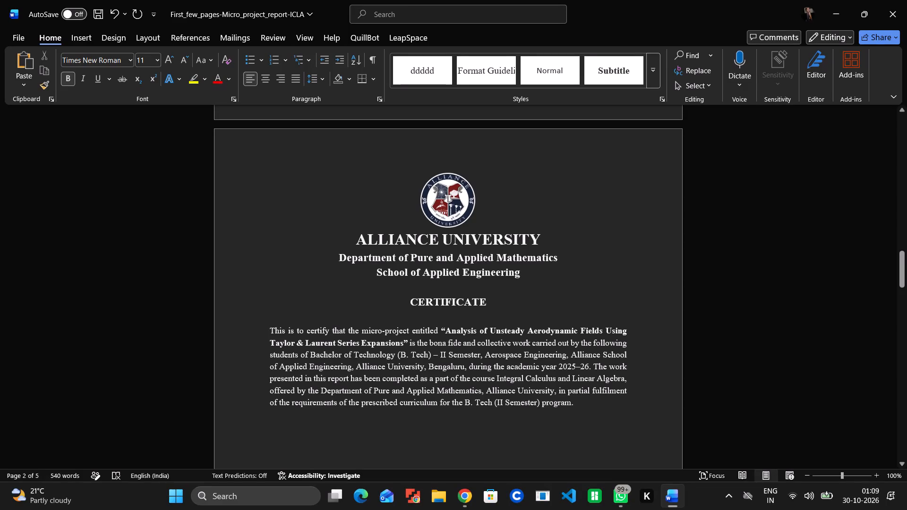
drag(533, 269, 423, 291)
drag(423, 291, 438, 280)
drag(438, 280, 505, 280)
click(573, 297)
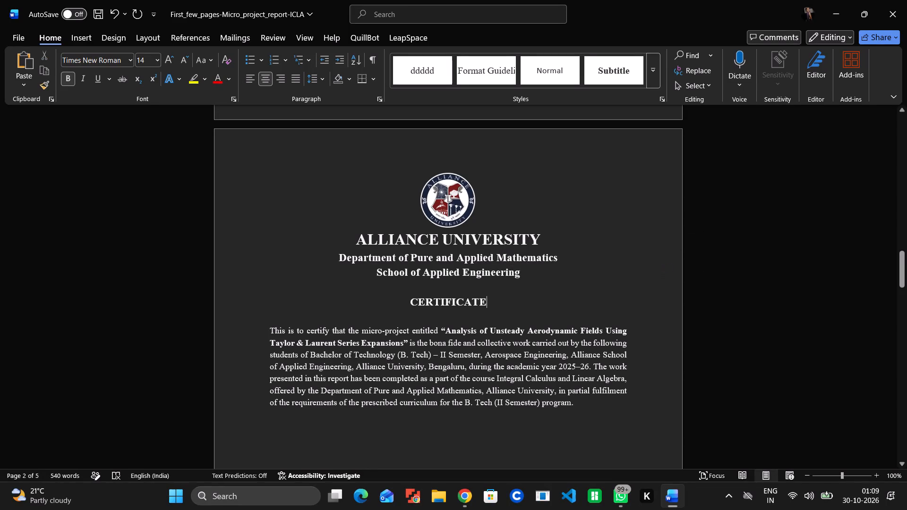
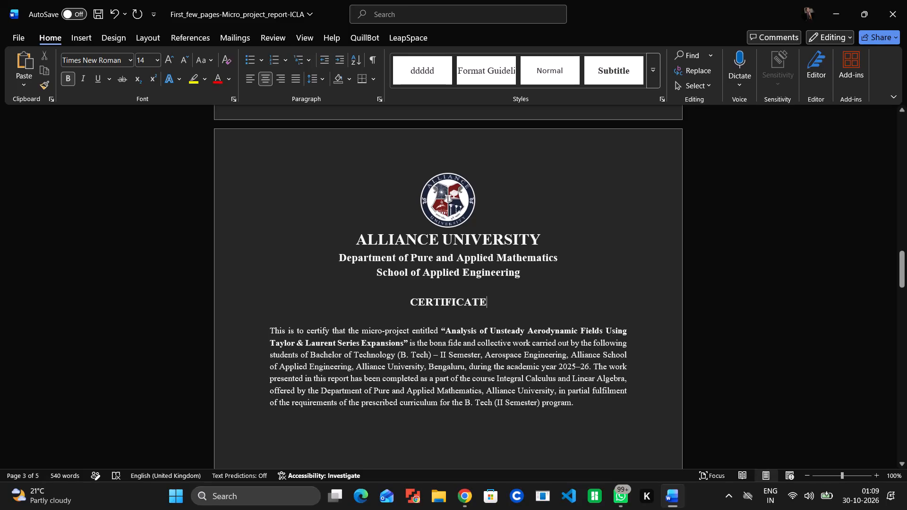
Change the school line in the certificate page heading to "School of Advanced Computing".
click(547, 274)
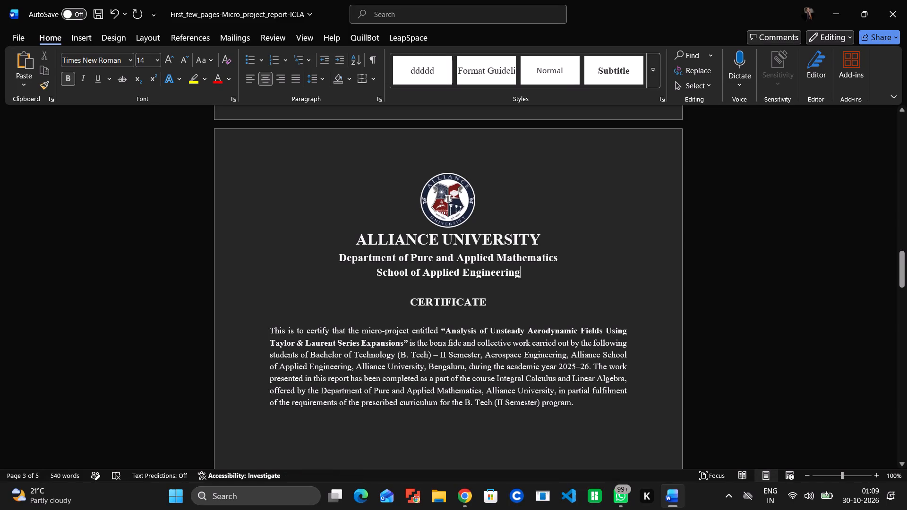
key(BackSpace)
key(BackSpace)
key(BackSpace)
key(BackSpace)
key(BackSpace)
key(BackSpace)
key(BackSpace)
key(BackSpace)
key(BackSpace)
key(BackSpace)
key(BackSpace)
key(BackSpace)
key(BackSpace)
key(BackSpace)
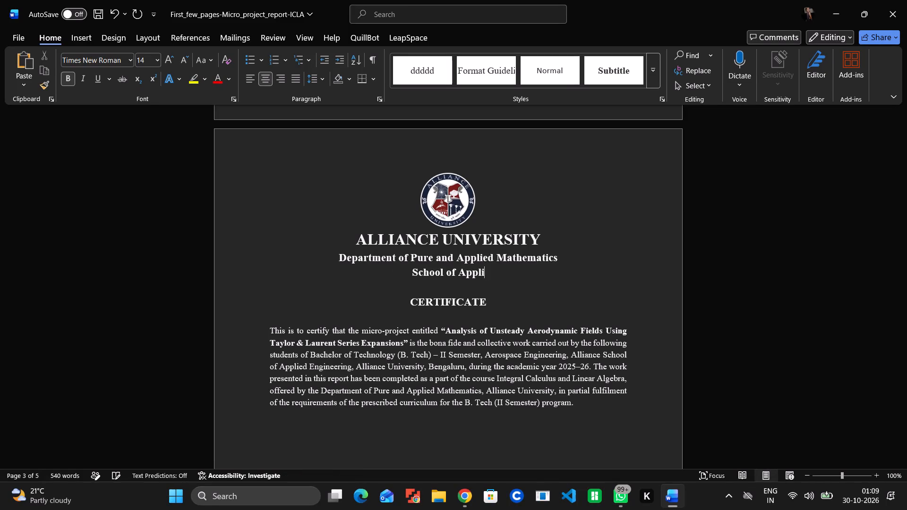
key(BackSpace)
key(BackSpace)
key(BackSpace)
key(BackSpace)
key(BackSpace)
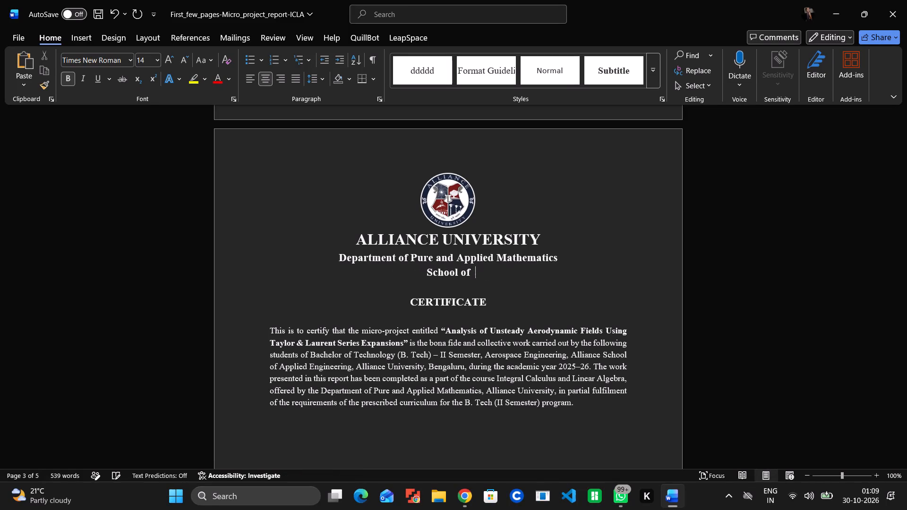
key(BackSpace)
key(BackSpace)
key(BackSpace)
key(BackSpace)
key(BackSpace)
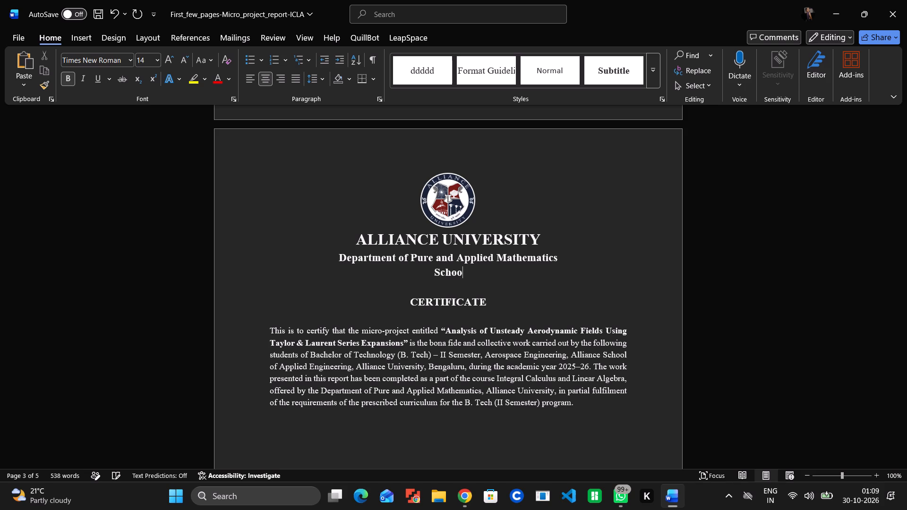
key(l)
key(ctrl+z)
key(ctrl+z)
key(ctrl+z)
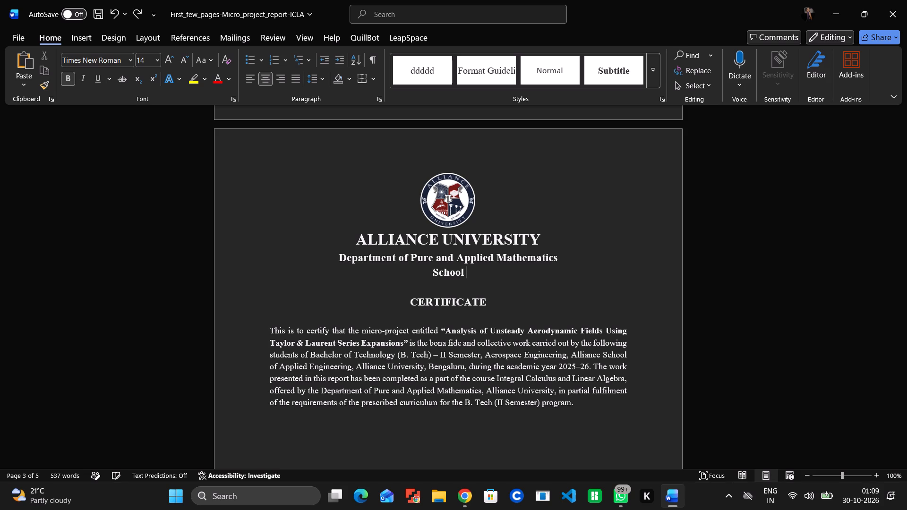
key(ctrl+z)
key(ctrl+z)
key(ctrl+z)
key(ctrl+z)
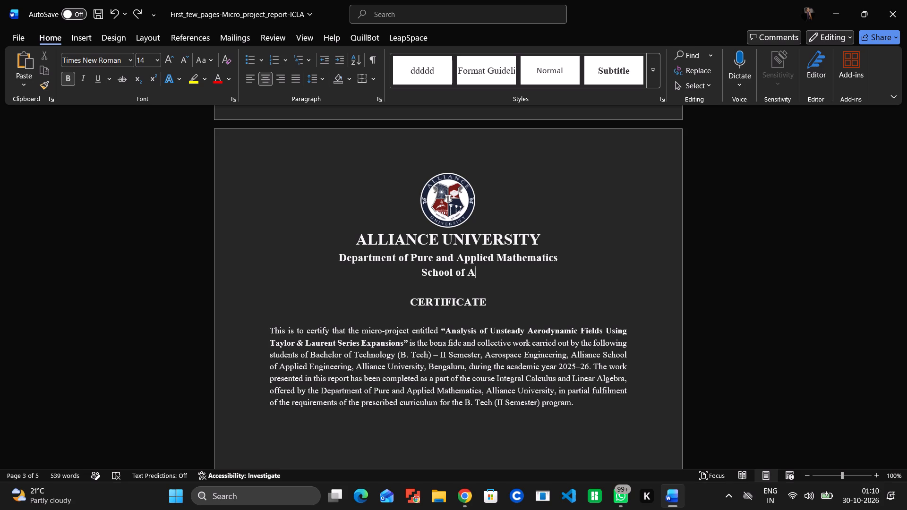
key(d)
text(vanced)
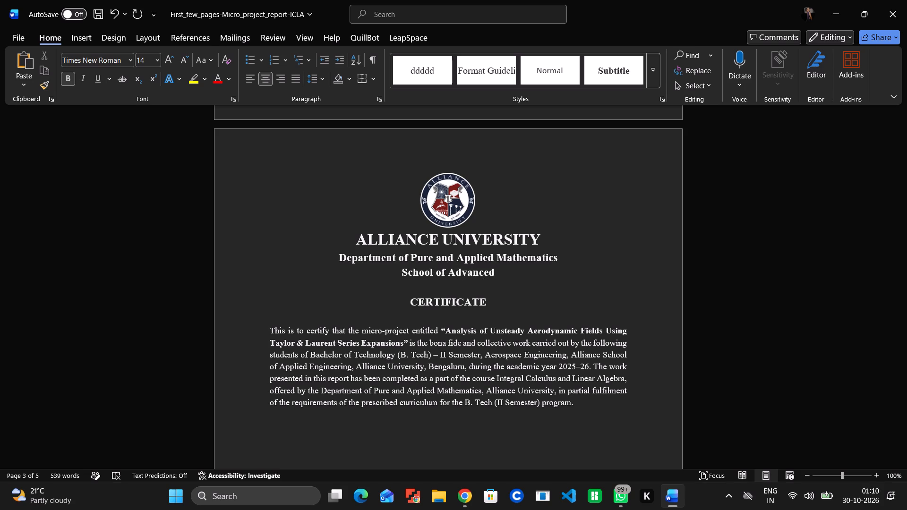
key(space)
key(c)
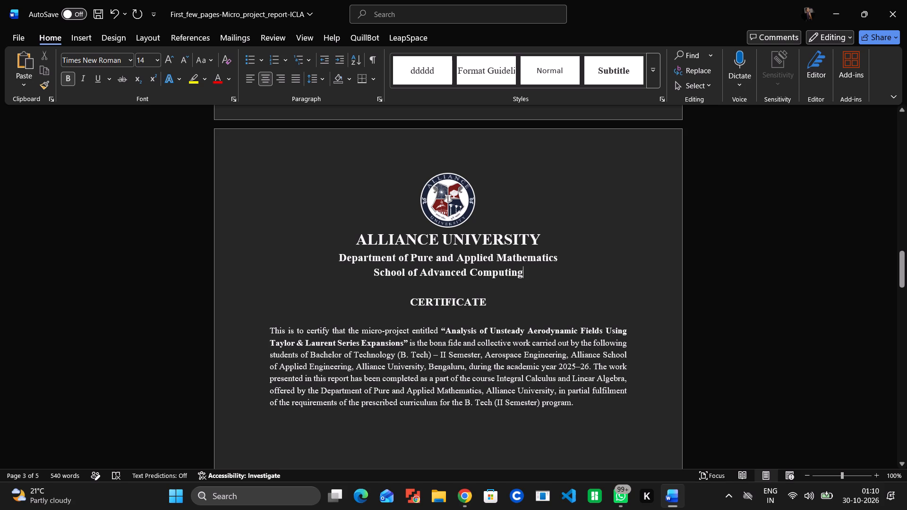
Replace the certificate's micro-project title with "Implement a Public-Key Cryptography: A MATLAB-Based Simulation of RSA Encryption and Diffie–Hellman Key Exchange", copied from the declaration.
scroll(565, 285, up, 6)
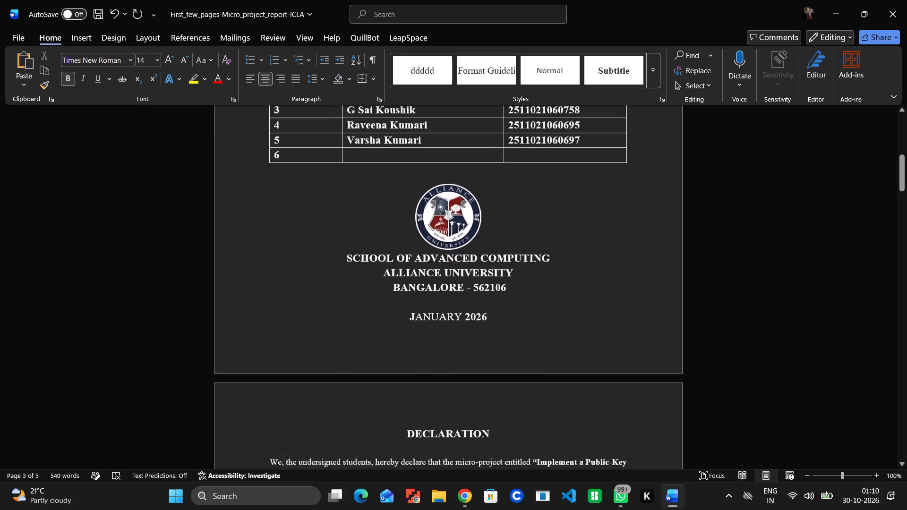
scroll(565, 285, down, 1)
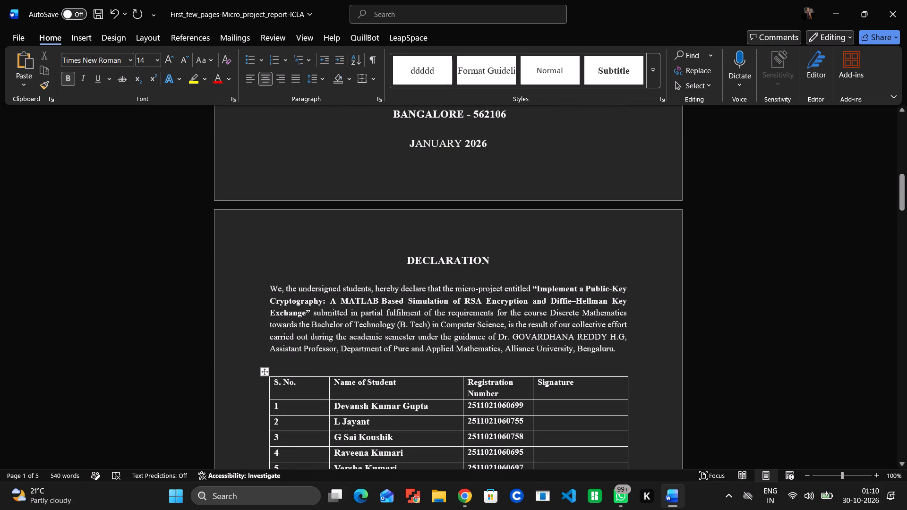
click(537, 287)
drag(537, 287, 608, 303)
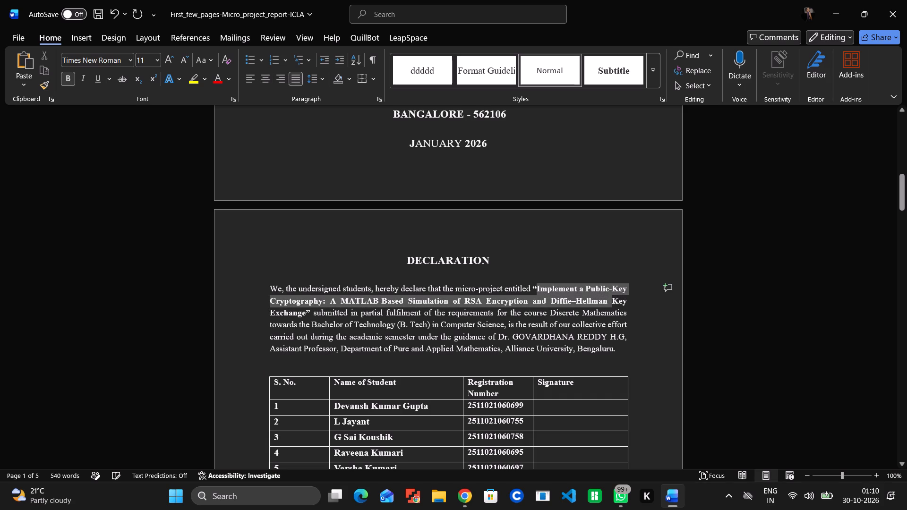
drag(608, 303, 282, 315)
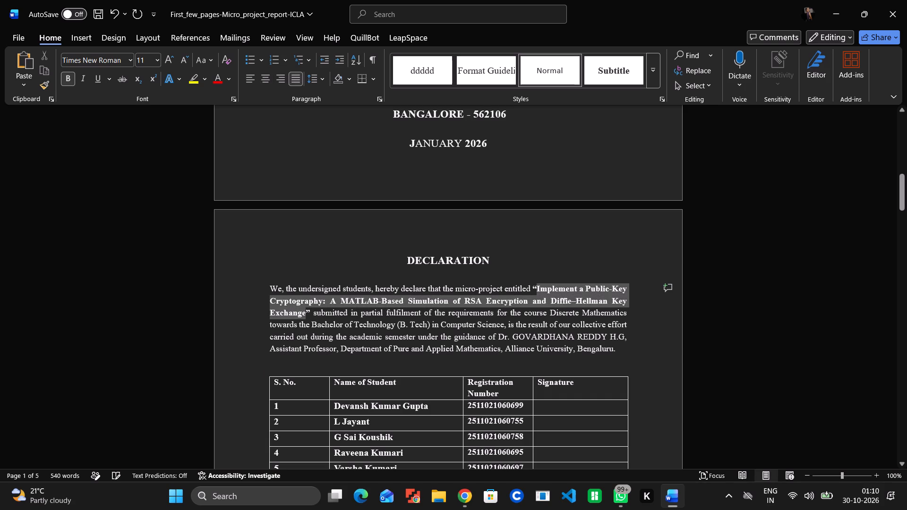
drag(282, 315, 284, 318)
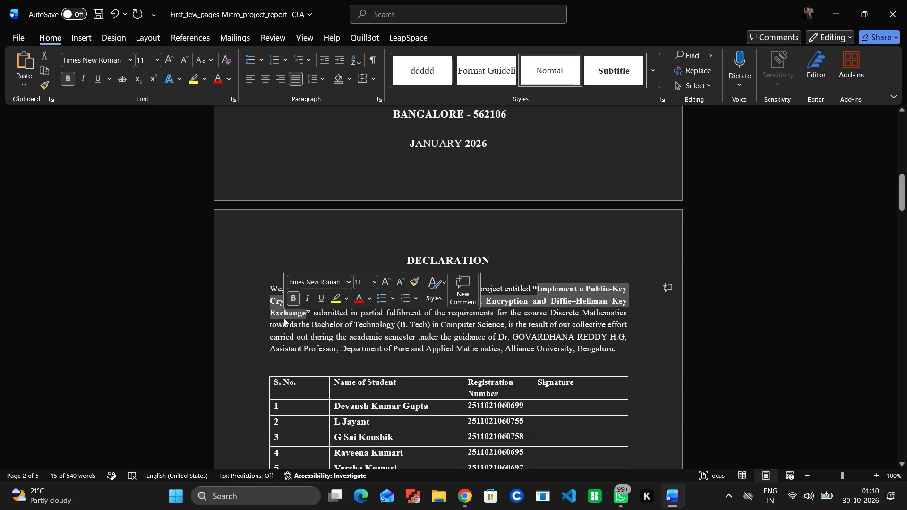
key(ctrl+c)
scroll(284, 318, down, 4)
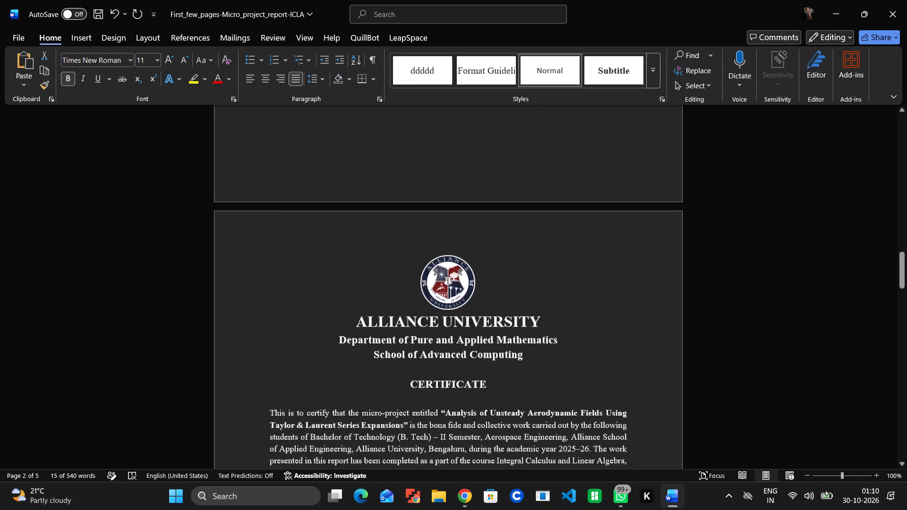
scroll(284, 318, down, 3)
scroll(284, 318, up, 1)
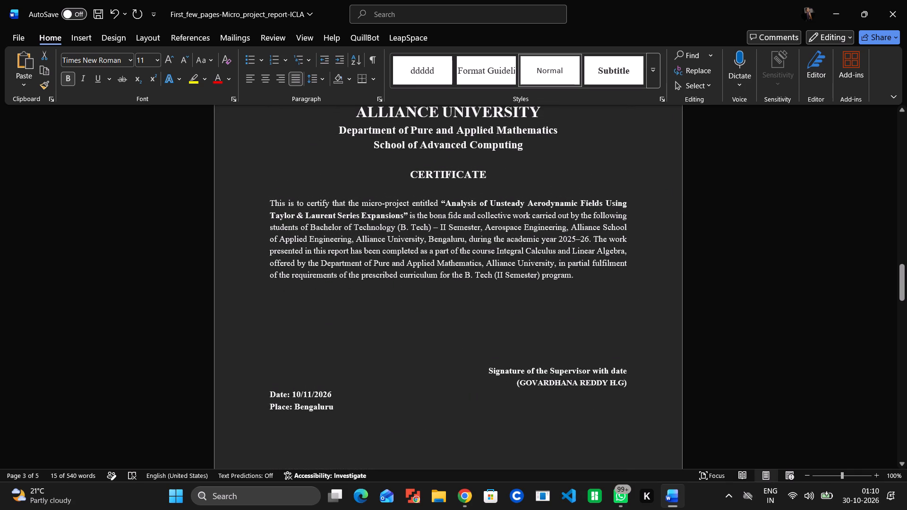
click(447, 200)
drag(447, 200, 459, 214)
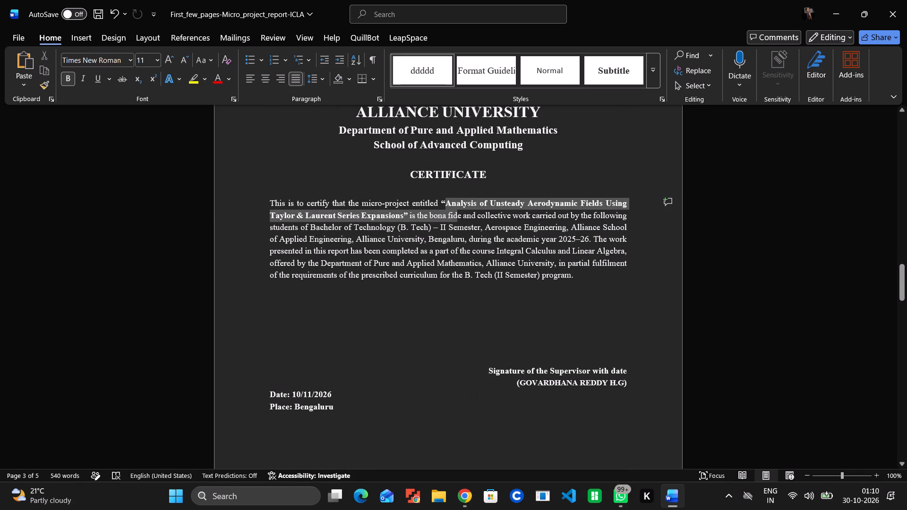
drag(459, 214, 398, 214)
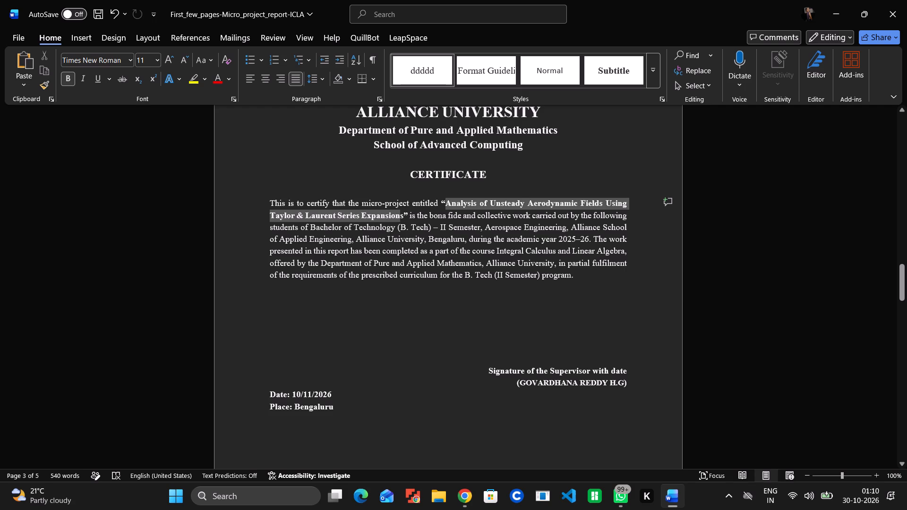
drag(398, 214, 403, 214)
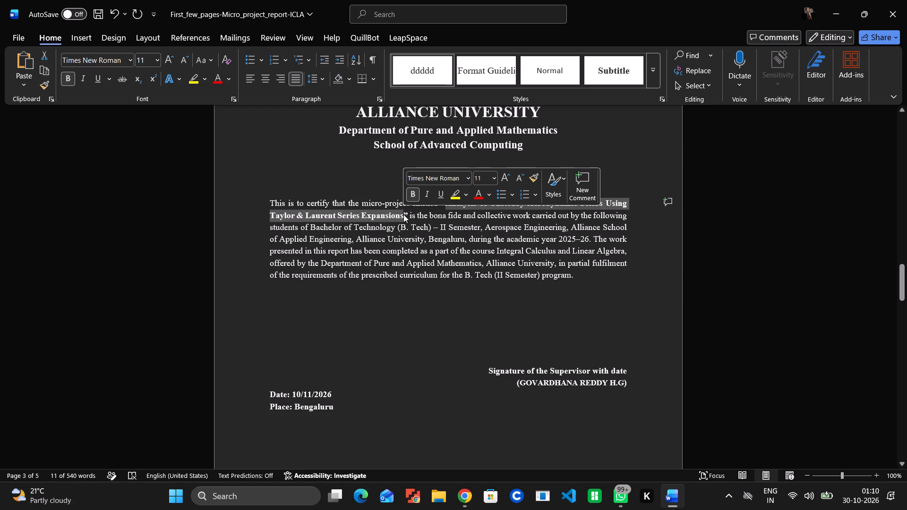
key(Delete)
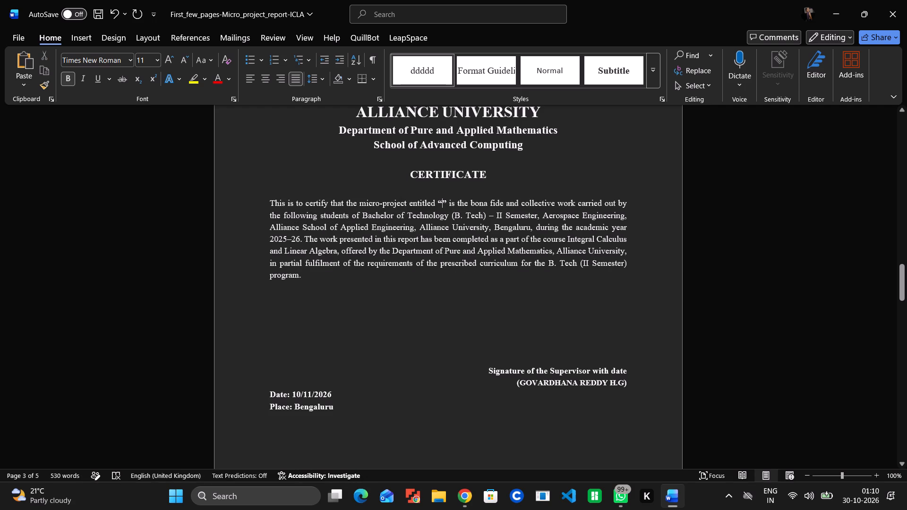
key(ctrl+v)
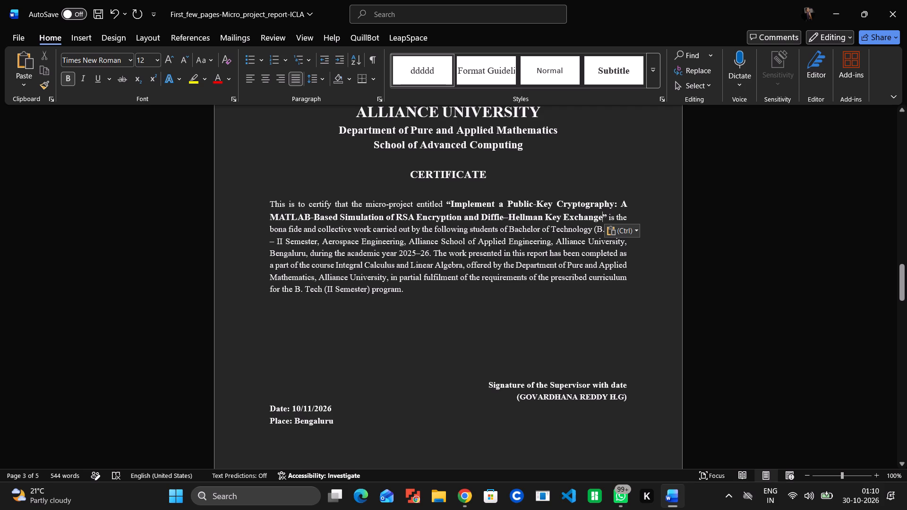
click(464, 307)
double_click(464, 307)
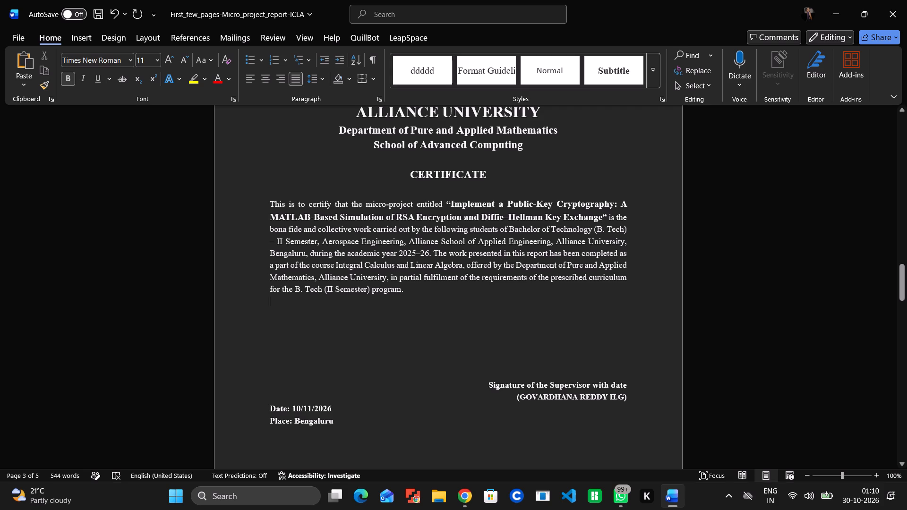
Change the semester after "Bachelor of Technology (B. Tech)" in the certificate paragraph to III.
click(280, 241)
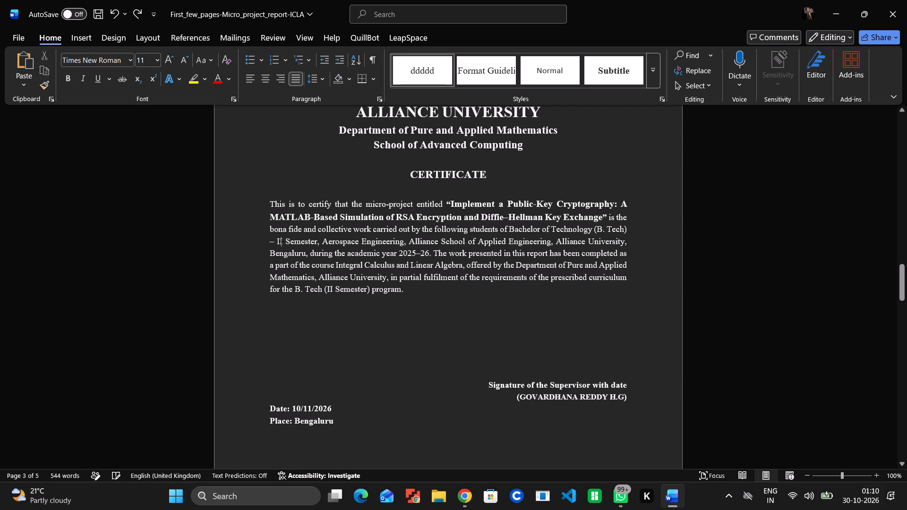
key(i)
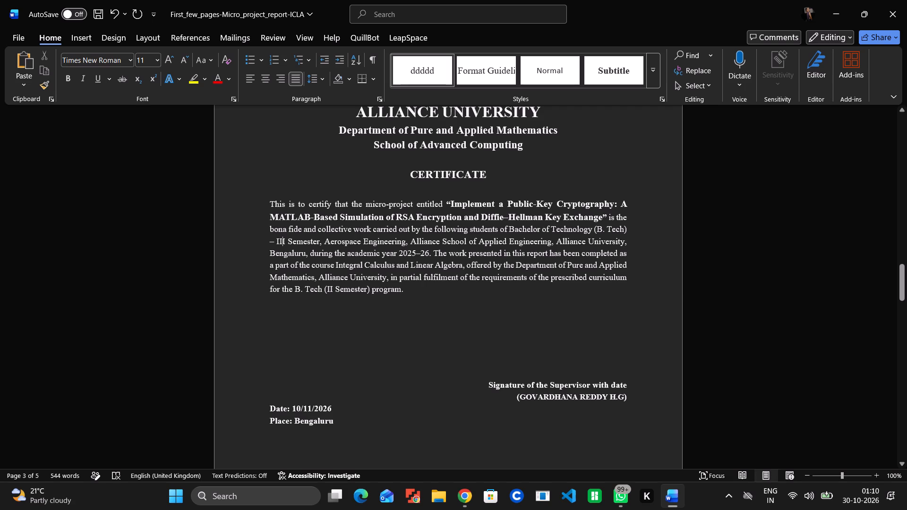
Change the engineering branch in the certificate paragraph to "Computer Science Engineering".
click(405, 241)
click(362, 242)
key(BackSpace)
key(BackSpace)
key(BackSpace)
key(BackSpace)
key(BackSpace)
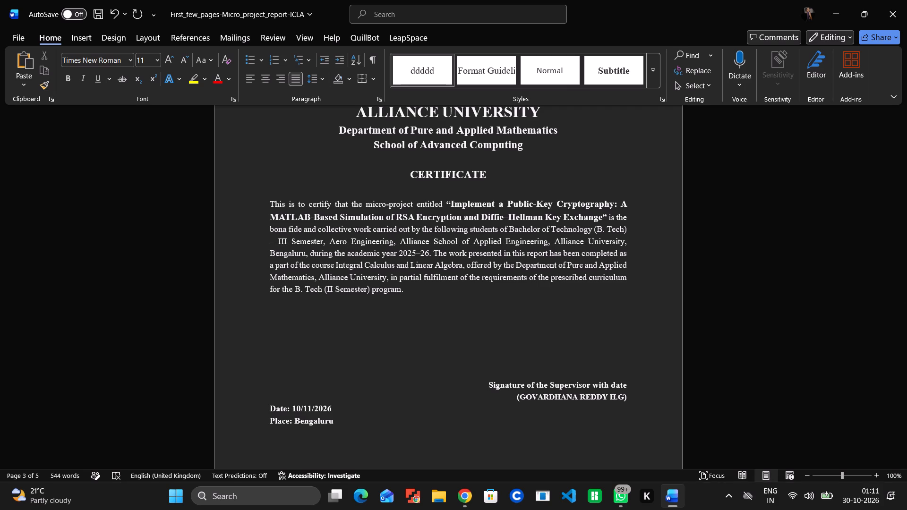
key(BackSpace)
key(BackSpace)
key(BackSpace)
key(BackSpace)
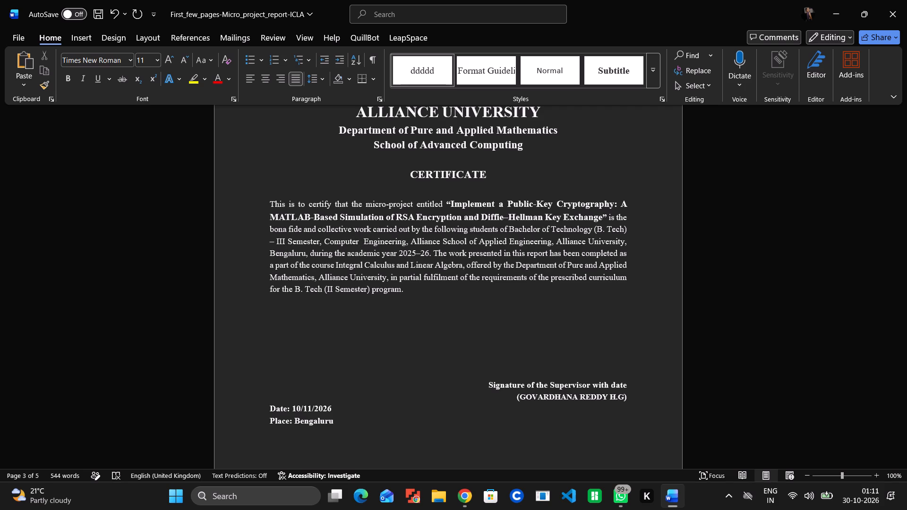
text(cience)
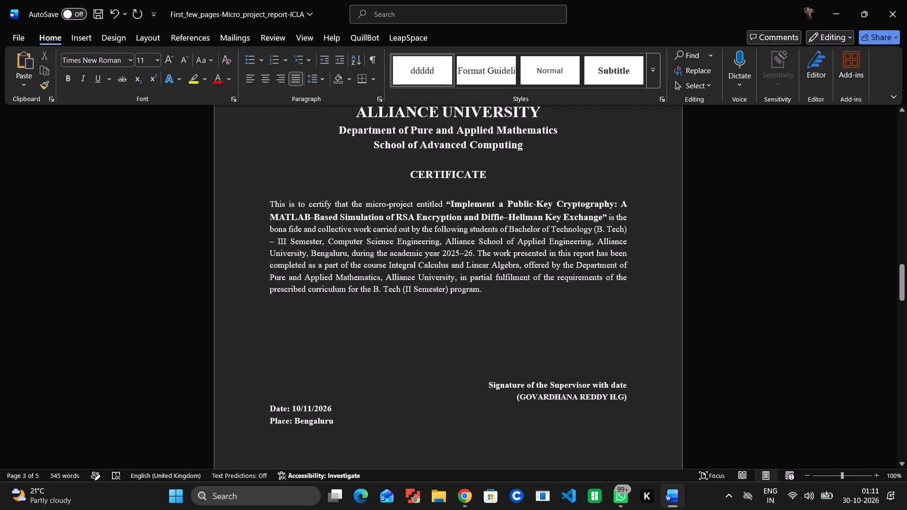
Change the school named in the certificate paragraph to "Alliance School of Advanced Computing".
click(589, 242)
key(Right)
key(BackSpace)
key(BackSpace)
key(BackSpace)
key(BackSpace)
key(BackSpace)
key(BackSpace)
key(BackSpace)
key(BackSpace)
key(BackSpace)
key(BackSpace)
key(BackSpace)
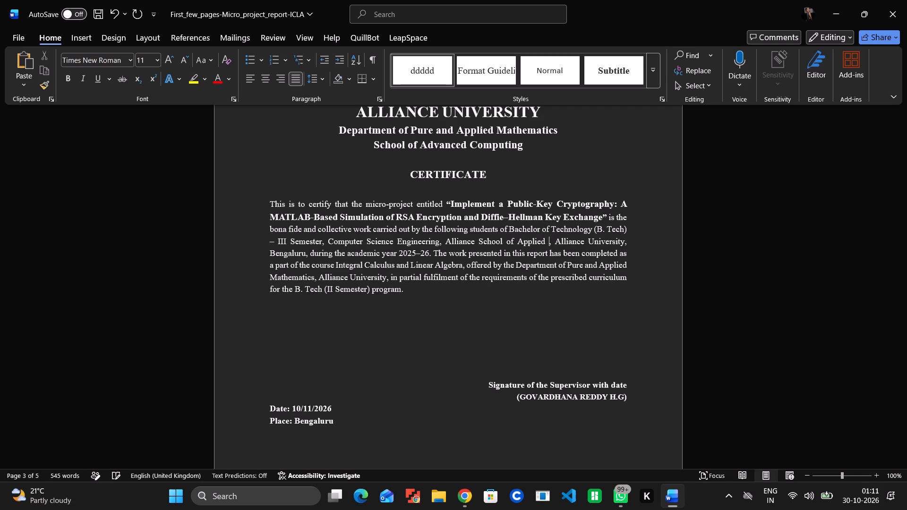
key(BackSpace)
key(BackSpace)
key(BackSpace)
key(BackSpace)
key(BackSpace)
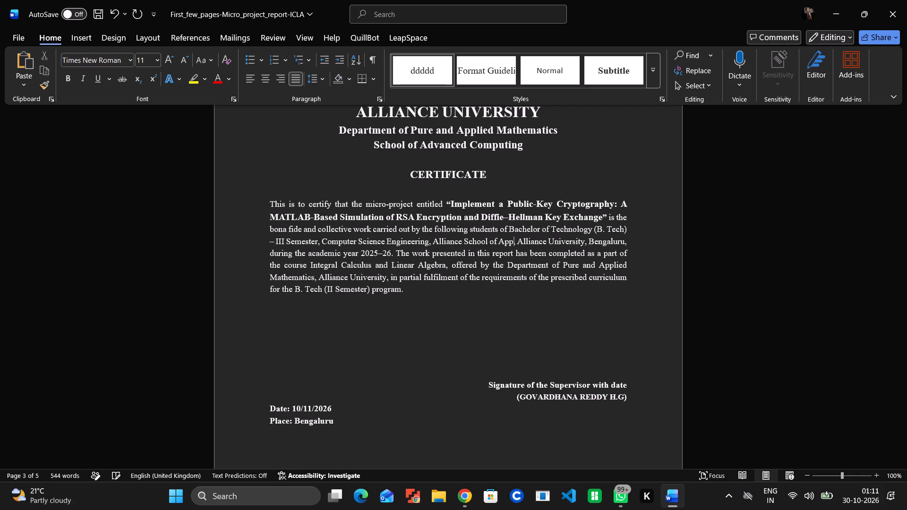
key(BackSpace)
key(BackSpace)
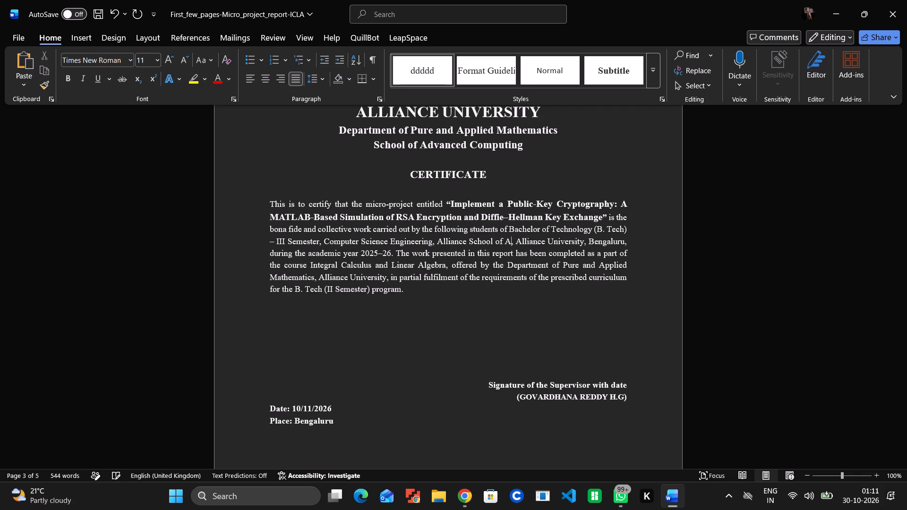
text(dvanced)
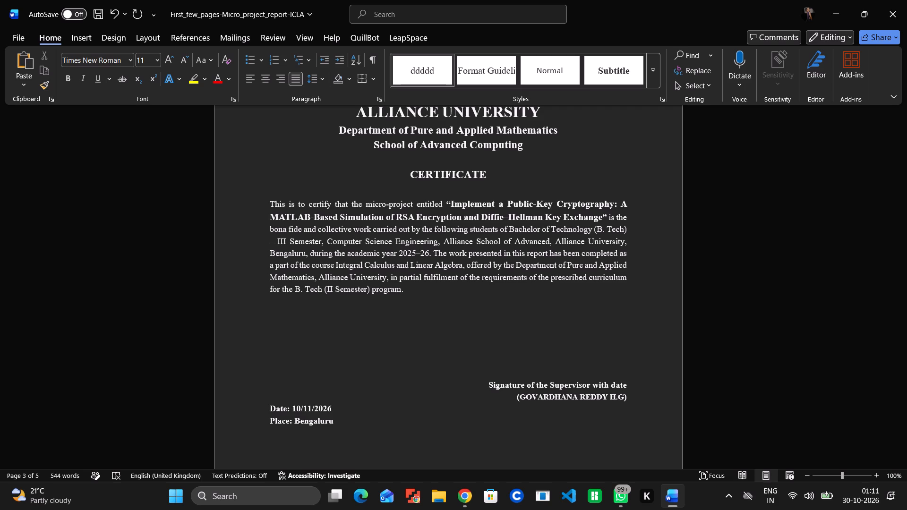
key(space)
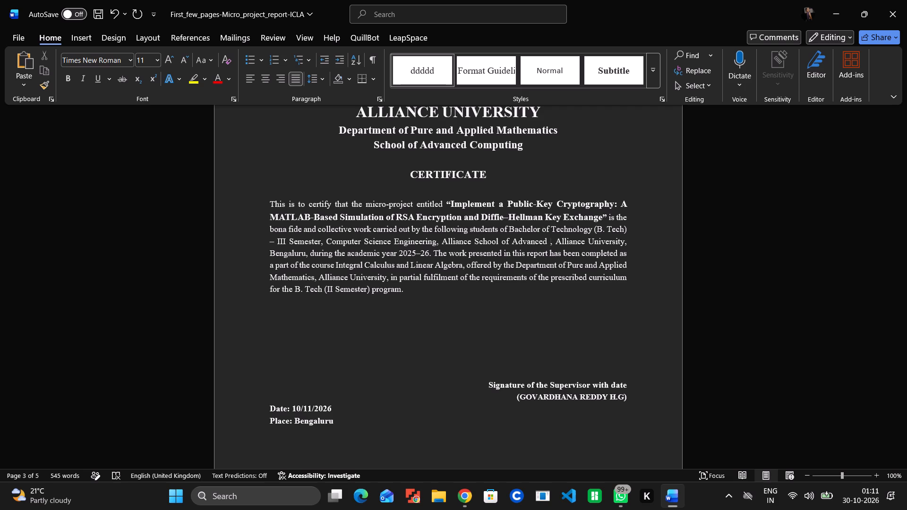
key(c)
text(omputing)
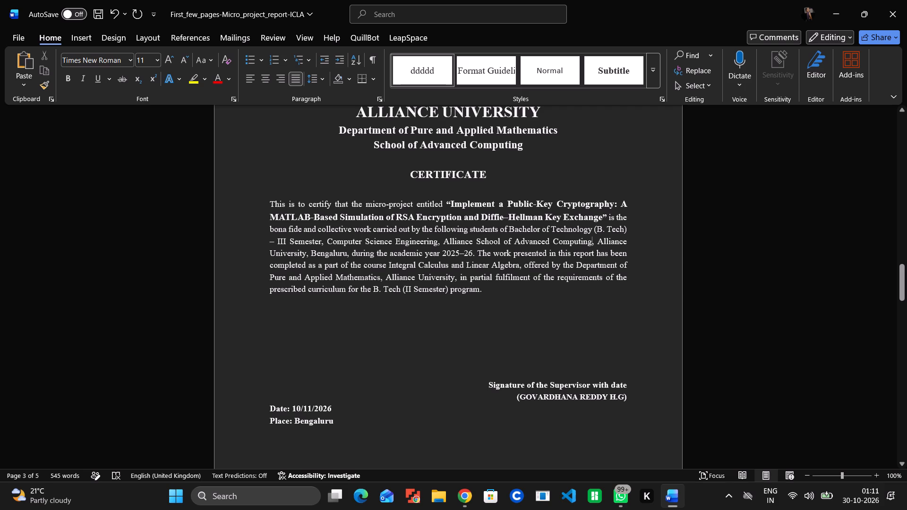
Replace the course name in the certificate paragraph with "Discrete Mathematics".
click(519, 265)
key(BackSpace)
key(BackSpace)
key(BackSpace)
key(BackSpace)
key(BackSpace)
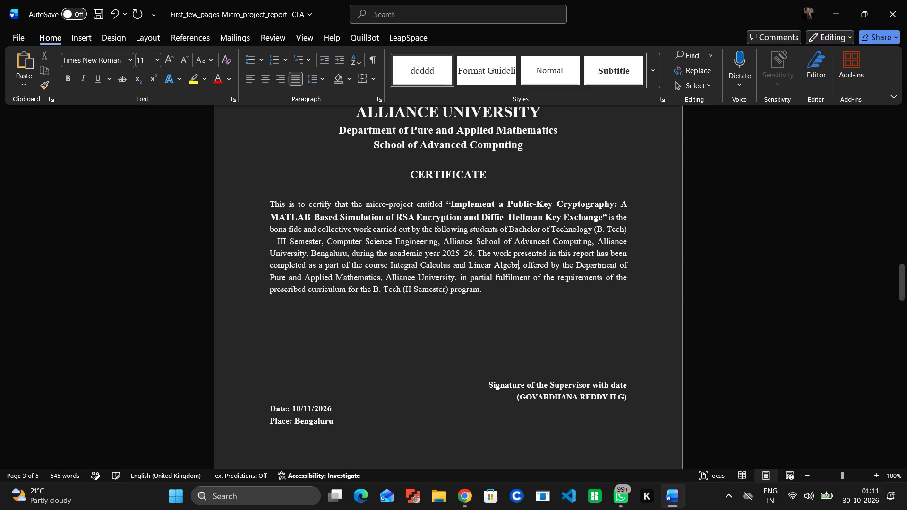
key(BackSpace)
key(BackSpace)
key(BackSpace)
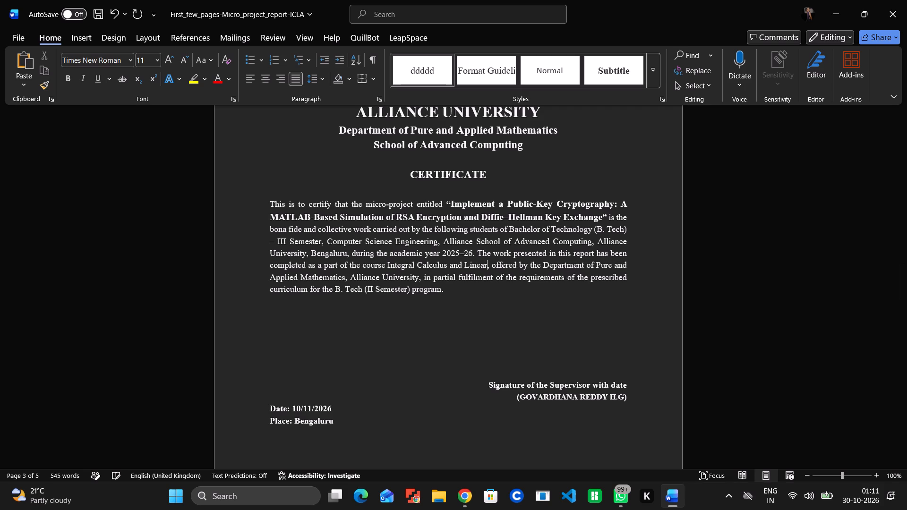
key(BackSpace)
key(BackSpace)
key(BackSpace)
key(BackSpace)
key(BackSpace)
key(BackSpace)
key(BackSpace)
key(BackSpace)
key(BackSpace)
key(BackSpace)
key(BackSpace)
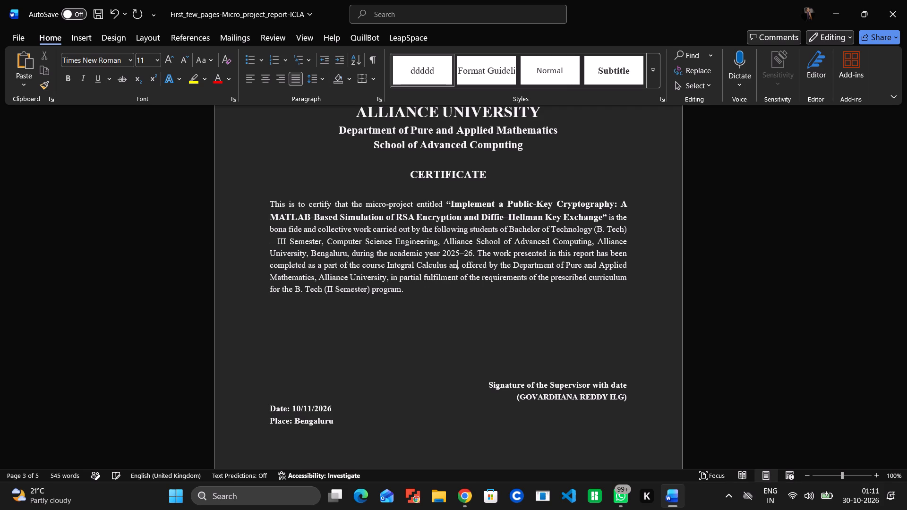
key(BackSpace)
key(BackSpace)
key(BackSpace)
key(BackSpace)
key(BackSpace)
key(BackSpace)
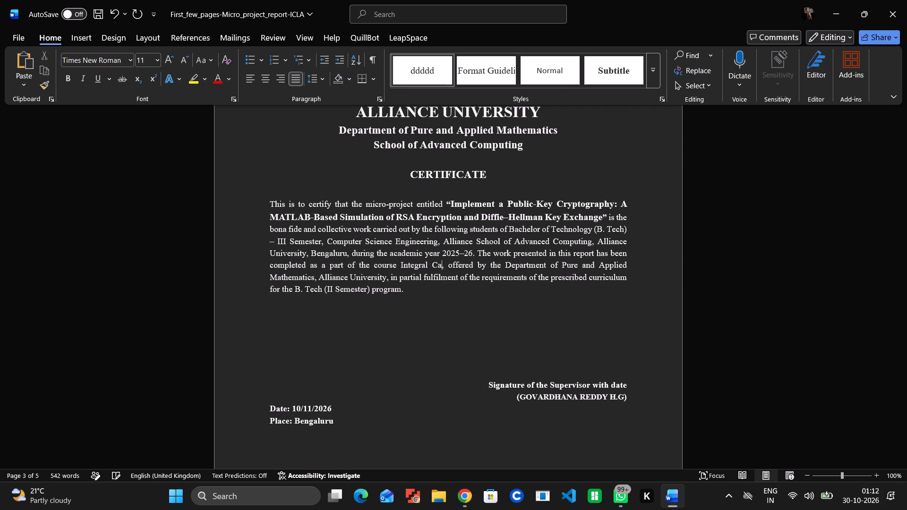
key(BackSpace)
key(BackSpace)
key(BackSpace)
key(BackSpace)
key(BackSpace)
key(BackSpace)
key(BackSpace)
key(BackSpace)
key(BackSpace)
key(BackSpace)
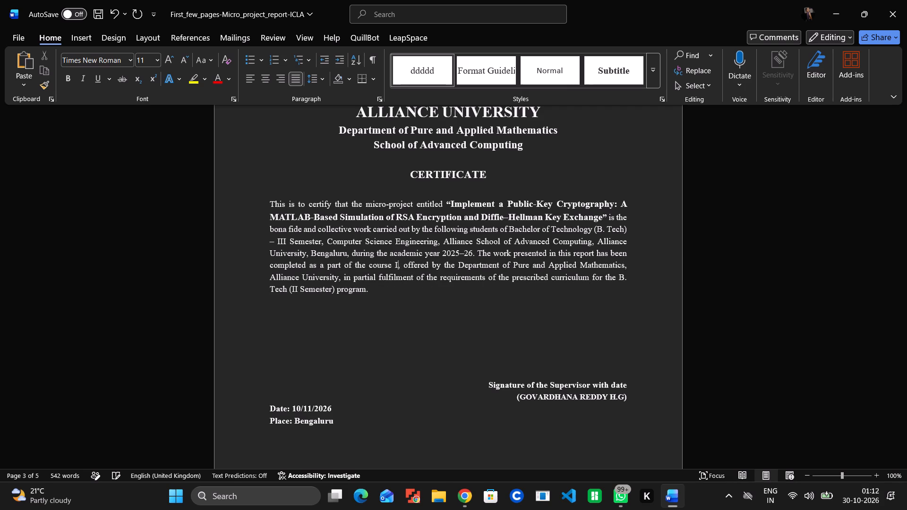
key(BackSpace)
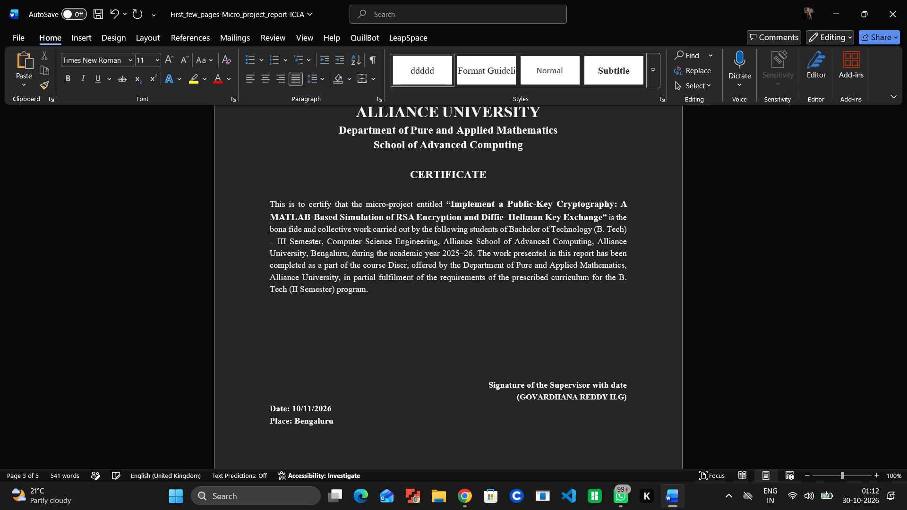
key(space)
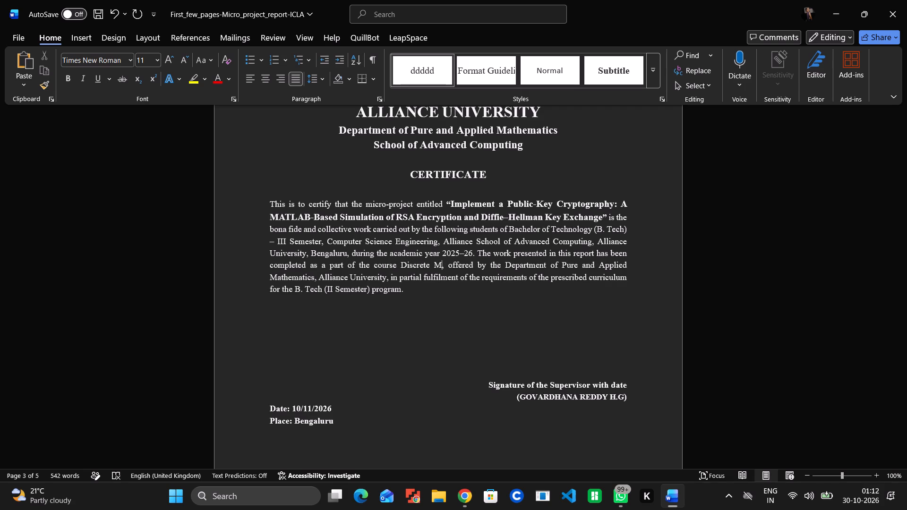
text(athematics)
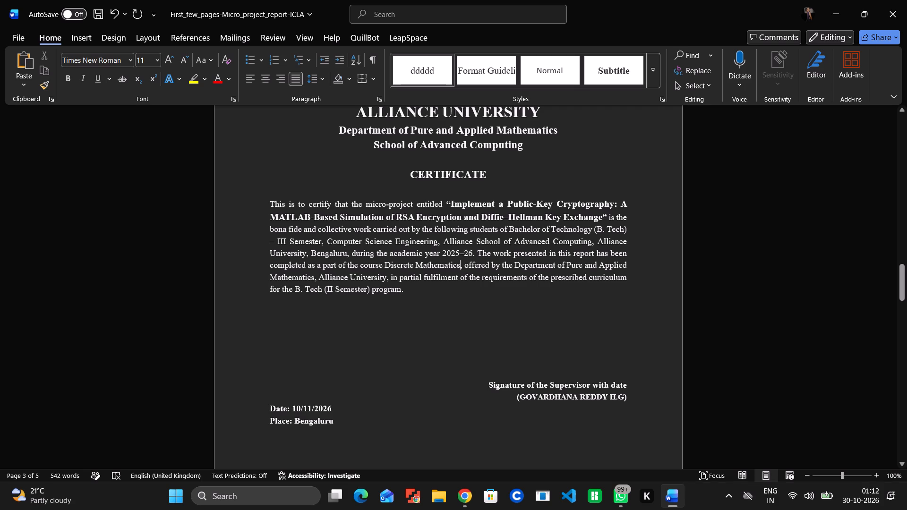
Change the semester in the certificate paragraph's closing B. Tech program phrase to III.
click(332, 291)
key(i)
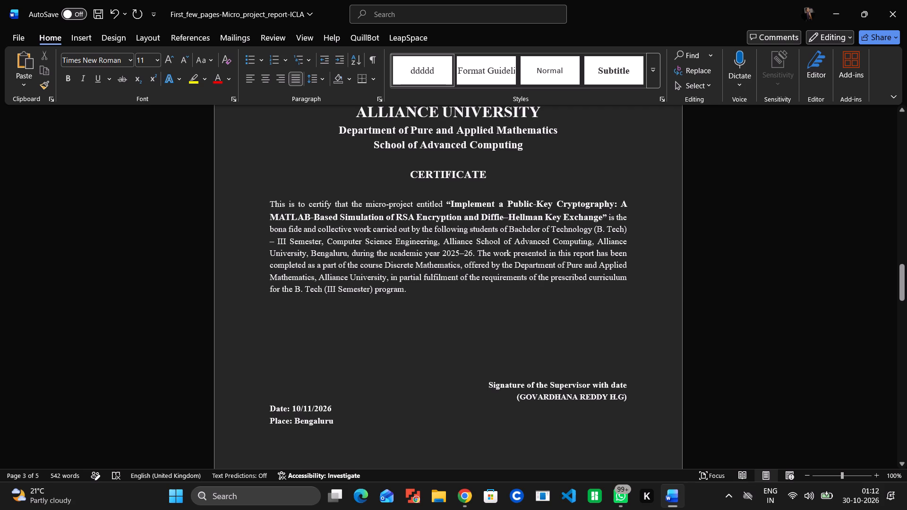
Set the date below the certificate's supervisor signature to 30/10/2026.
scroll(375, 342, down, 2)
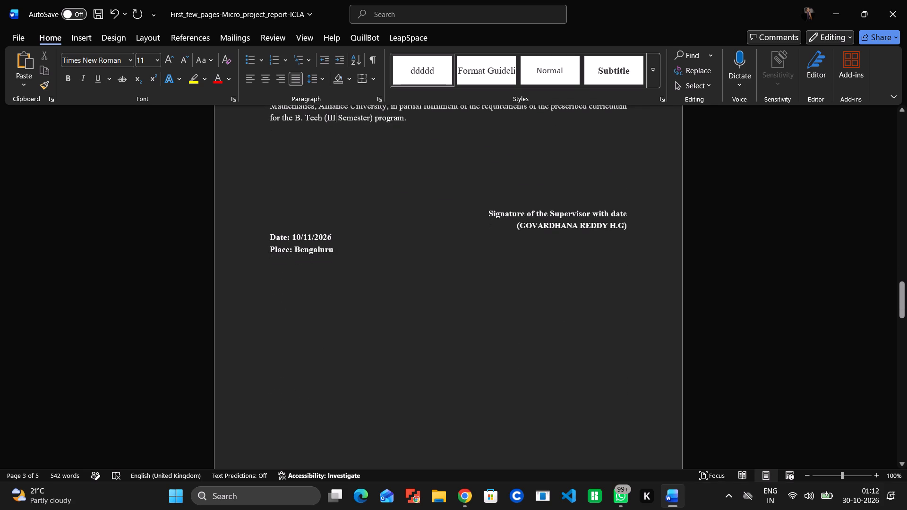
click(300, 237)
key(Left)
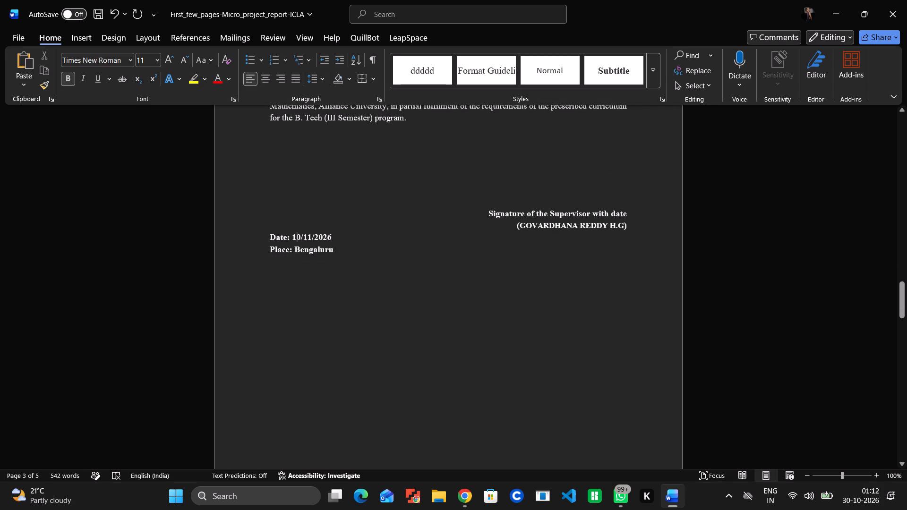
key(BackSpace)
key(3)
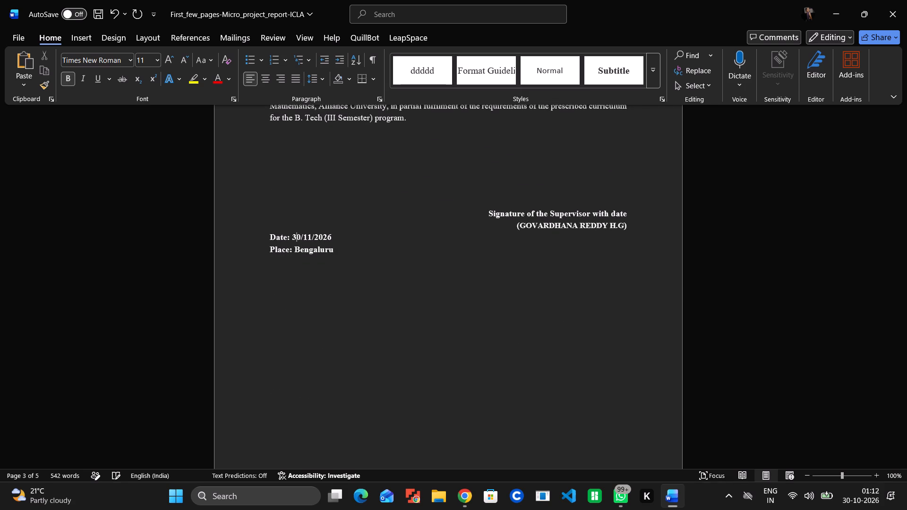
key(Right)
key(Right)
key(Right)
key(Right)
key(BackSpace)
key(0)
Change the school thanked in the second Acknowledgements paragraph to "Alliance School of Advanced Computing".
scroll(300, 237, down, 3)
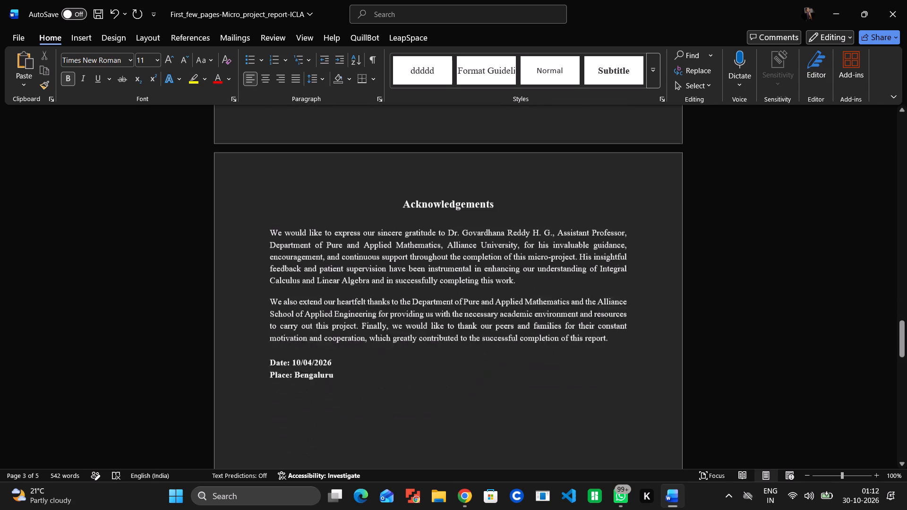
scroll(300, 237, down, 1)
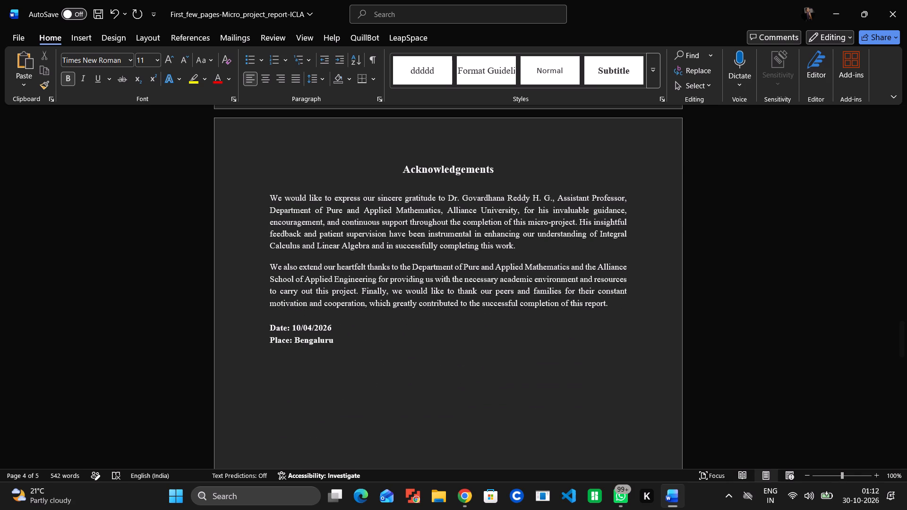
scroll(300, 237, down, 2)
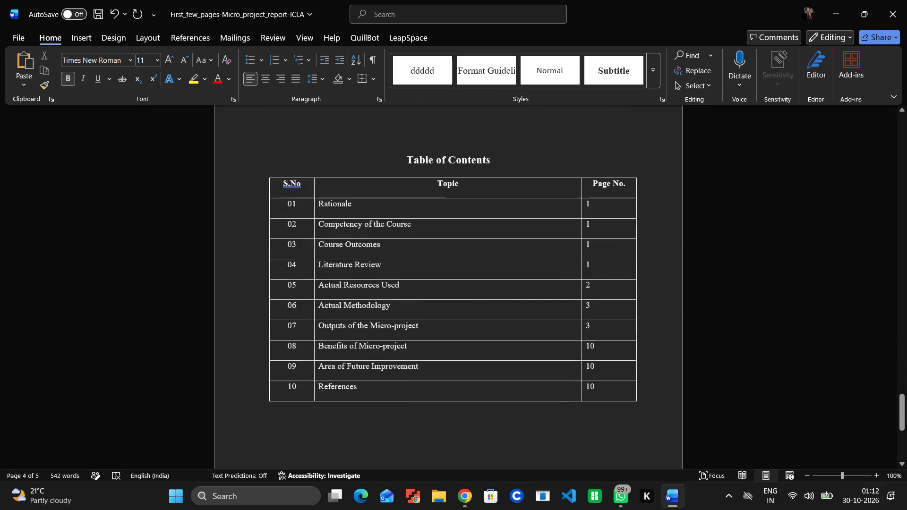
scroll(300, 237, right, 1)
scroll(300, 237, up, 3)
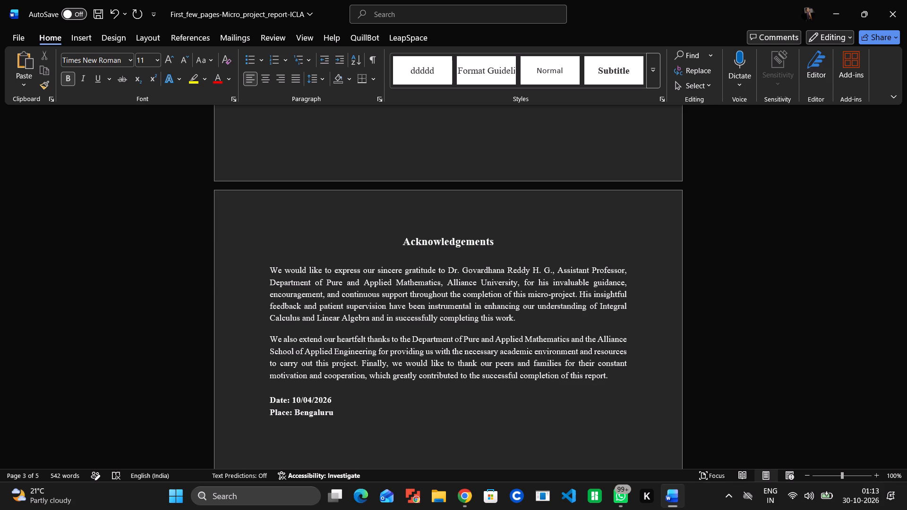
click(376, 351)
key(BackSpace)
key(BackSpace)
key(BackSpace)
key(BackSpace)
key(BackSpace)
key(BackSpace)
key(BackSpace)
key(BackSpace)
key(BackSpace)
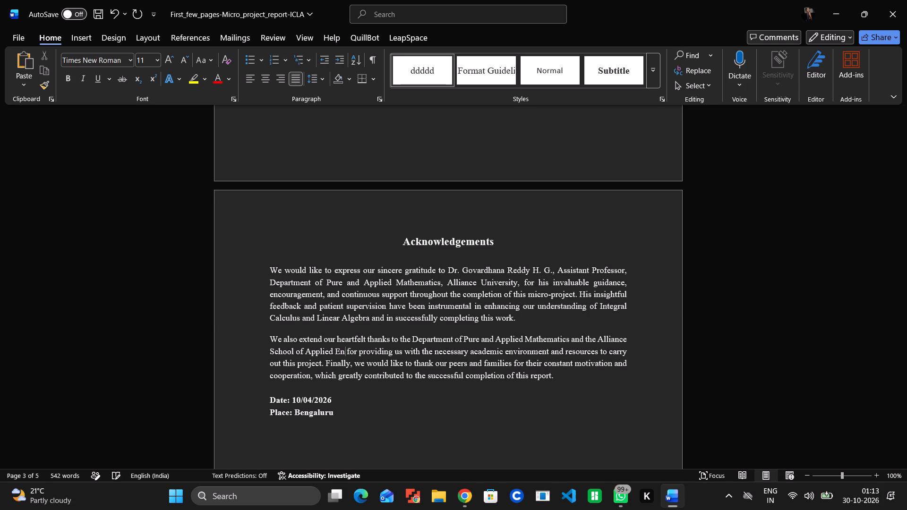
key(BackSpace)
key(BackSpace)
key(BackSpace)
key(BackSpace)
key(BackSpace)
key(BackSpace)
key(BackSpace)
key(BackSpace)
key(BackSpace)
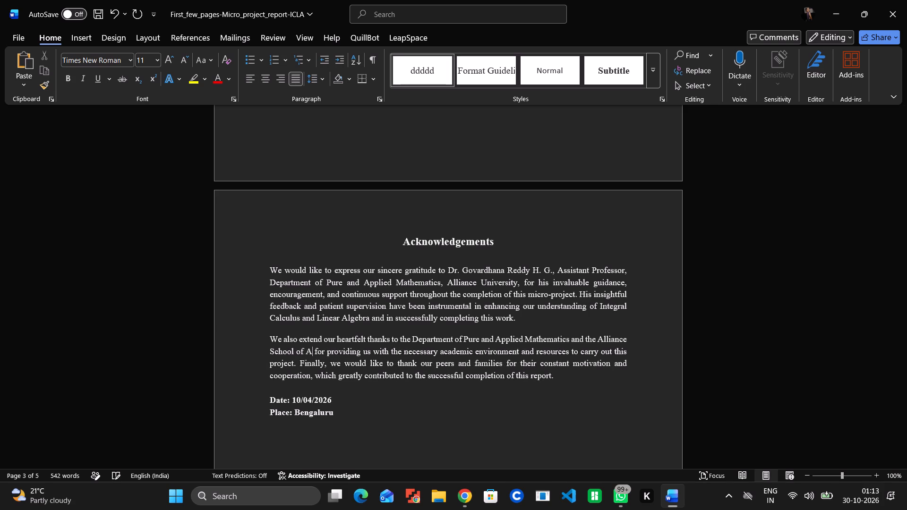
text(dvanced)
key(space)
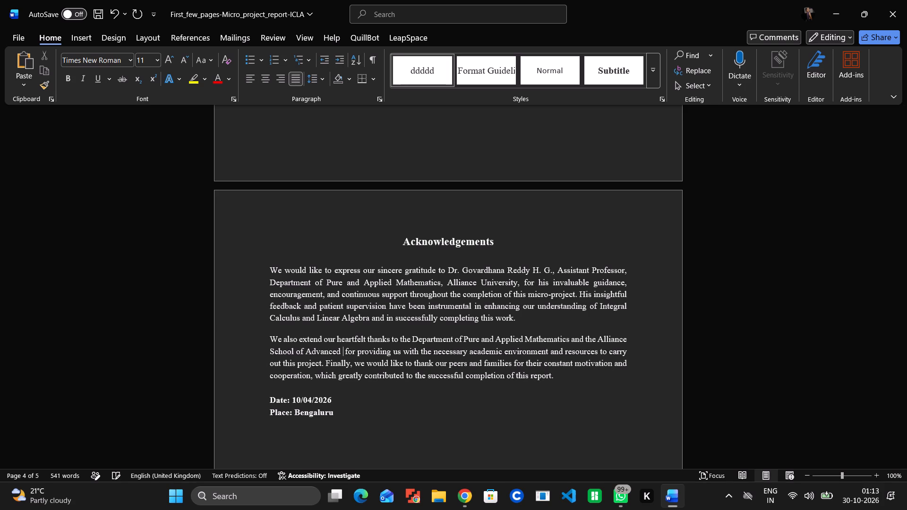
text(omputing)
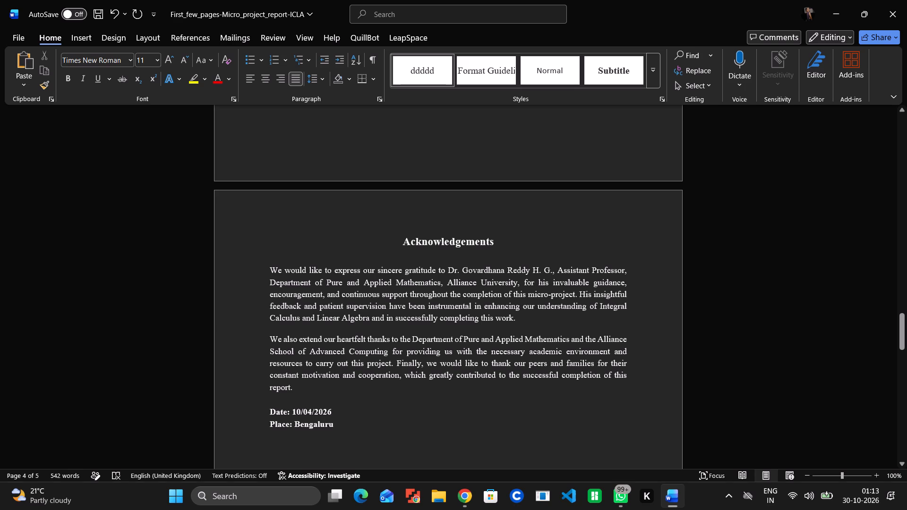
Set the date at the end of the Acknowledgements page to 30/10/2026.
click(295, 413)
key(BackSpace)
key(3)
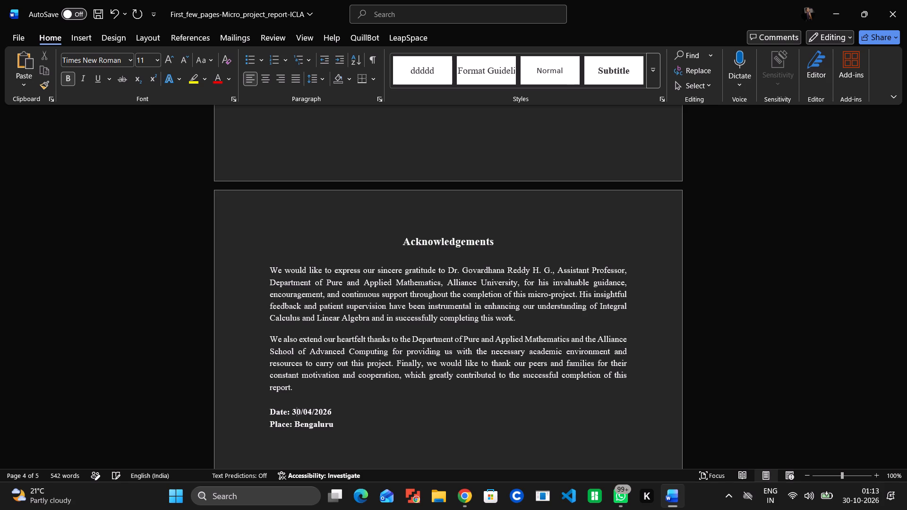
key(Right)
key(Right)
key(Right)
key(Right)
key(BackSpace)
key(BackSpace)
text(10)
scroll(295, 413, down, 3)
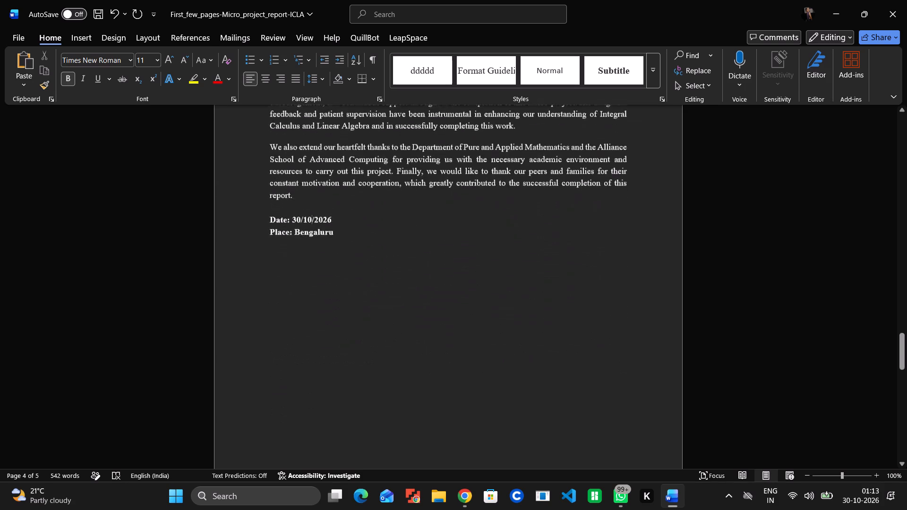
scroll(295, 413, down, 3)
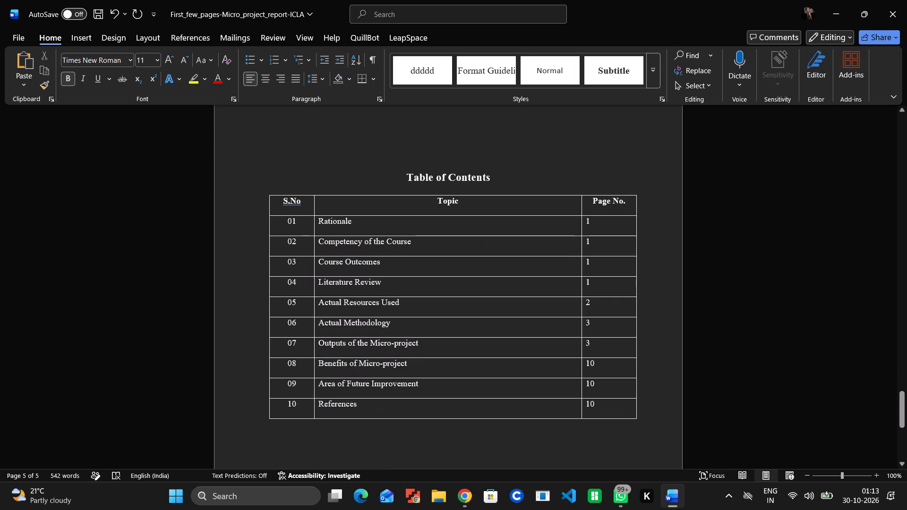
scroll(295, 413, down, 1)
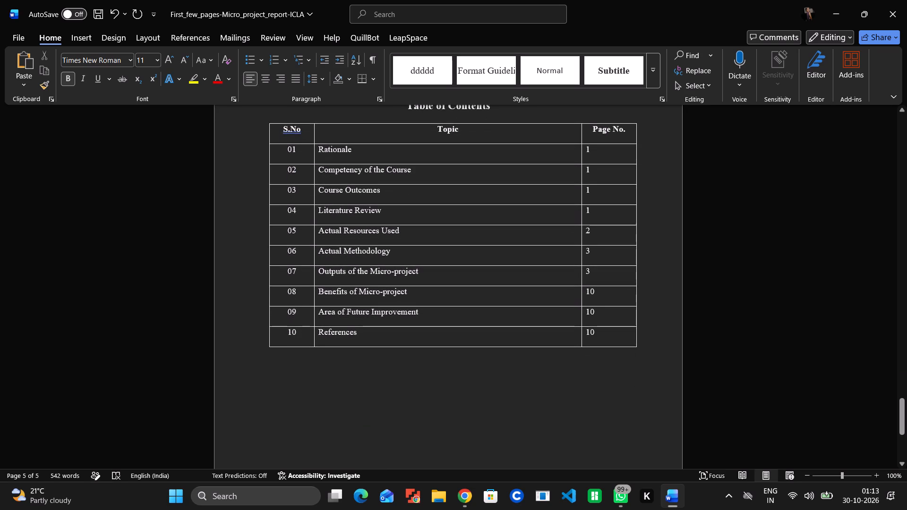
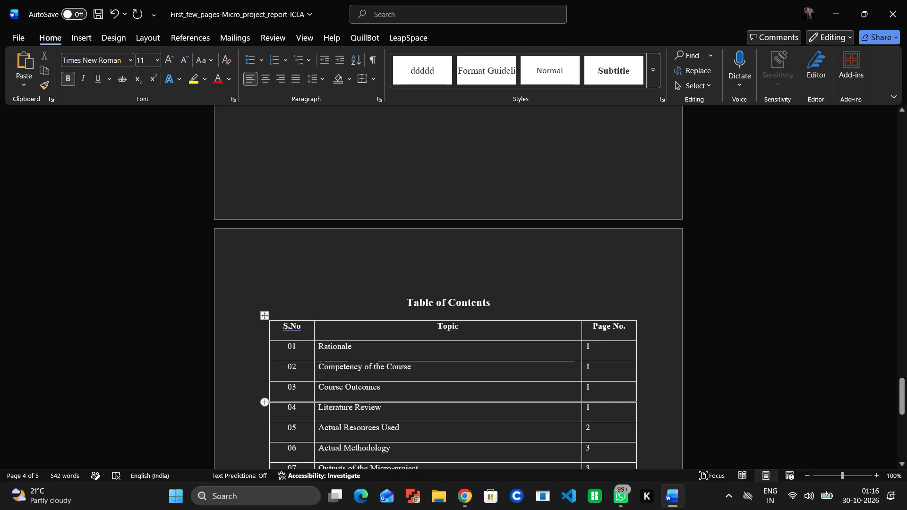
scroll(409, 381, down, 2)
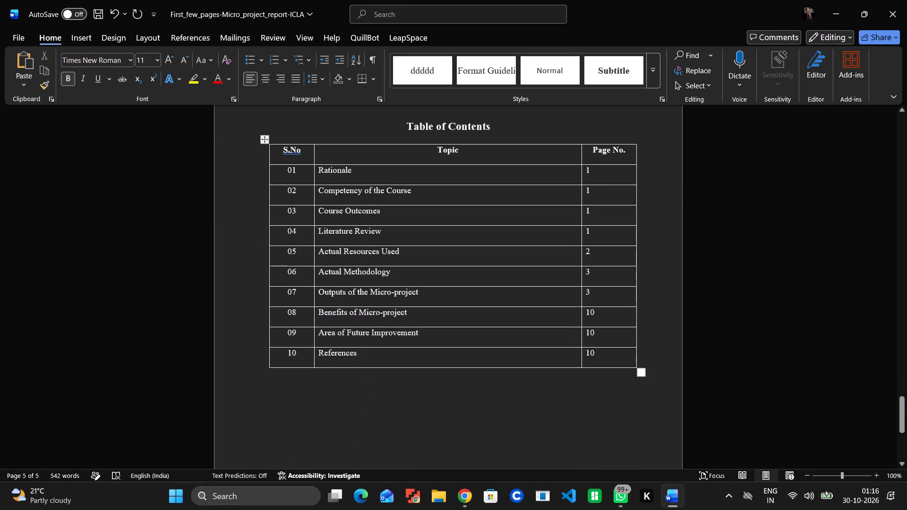
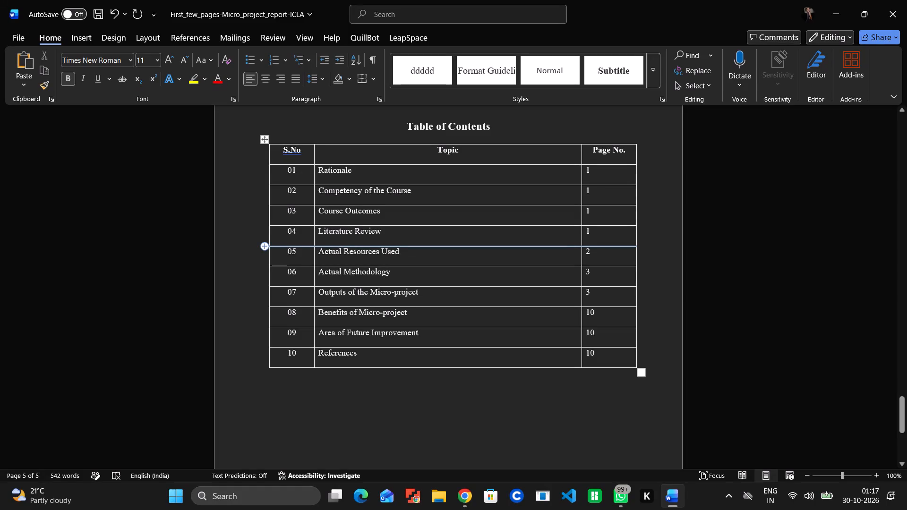
Set the page number of the Literature Review entry in the Table of Contents to 2.
click(600, 232)
key(BackSpace)
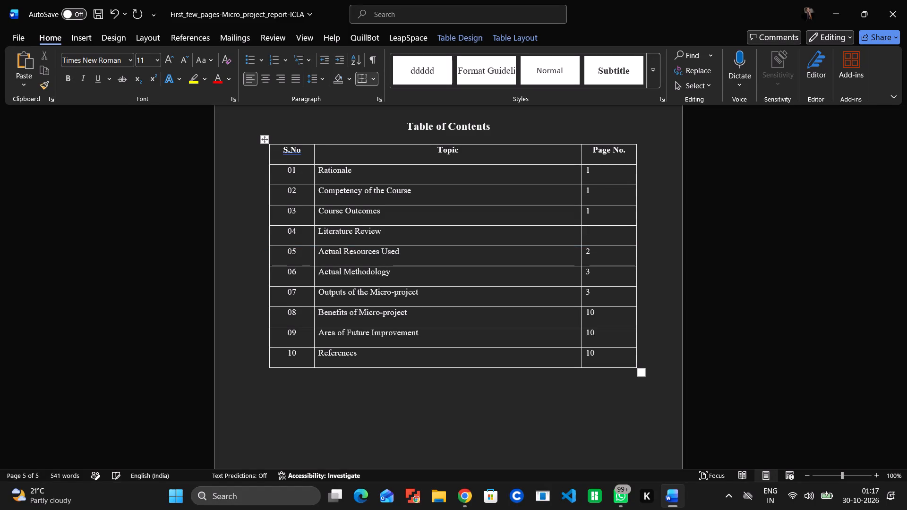
key(2)
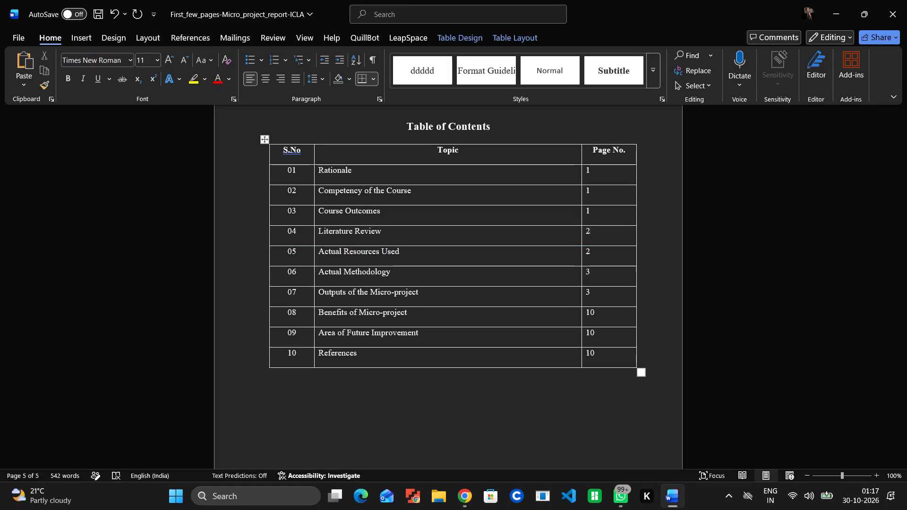
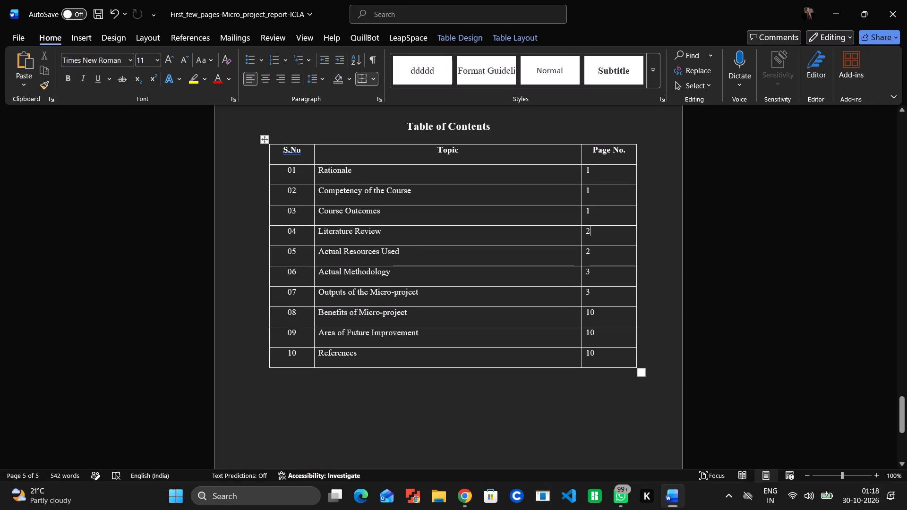
Set the page number of the Actual Methodology entry in the Table of Contents to 2.
click(615, 276)
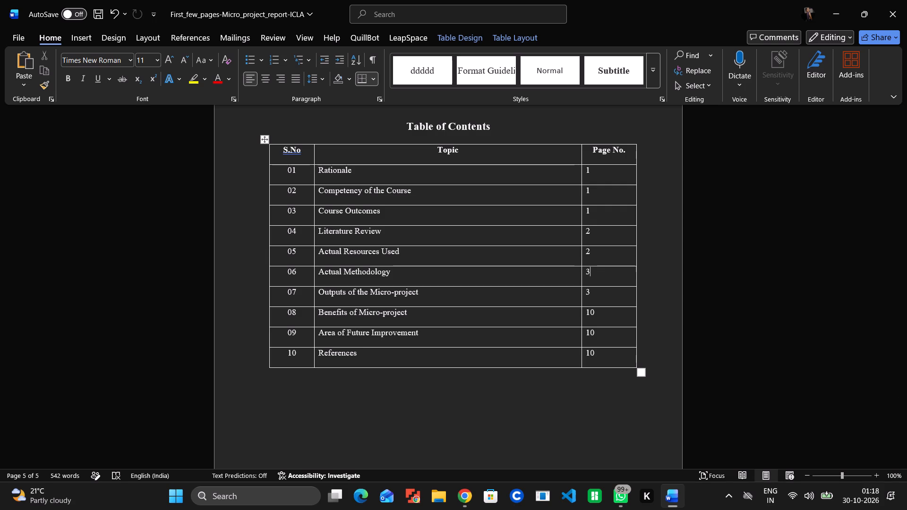
key(BackSpace)
key(2)
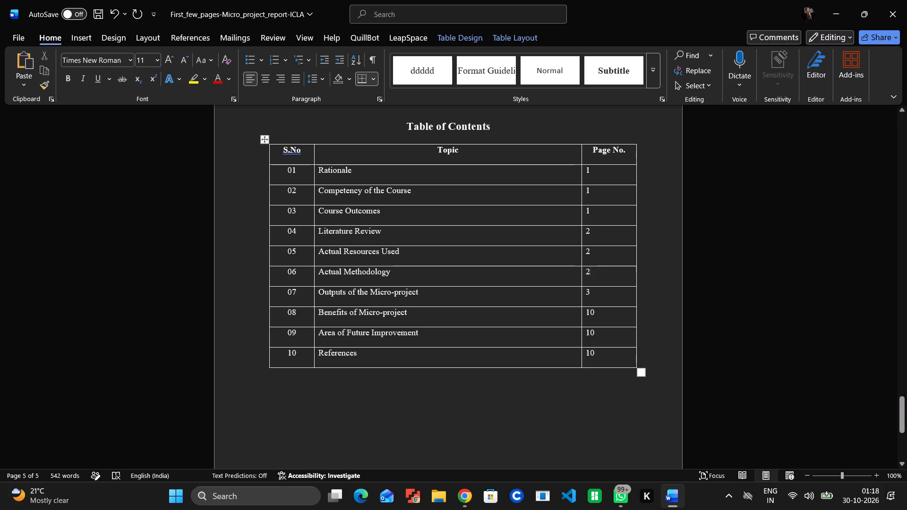
Clear the serial number, topic and page number from the Actual Resources Used row, keeping the row itself.
drag(615, 256, 403, 252)
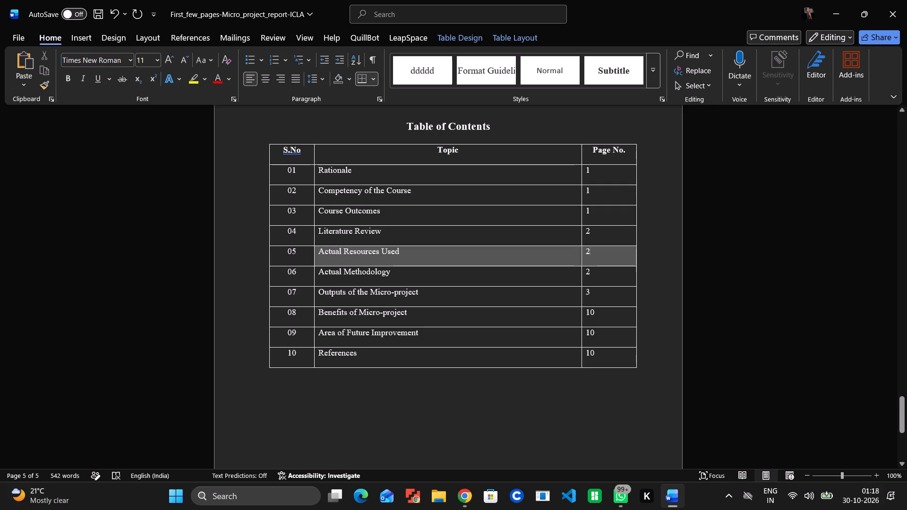
drag(403, 252, 292, 253)
key(Delete)
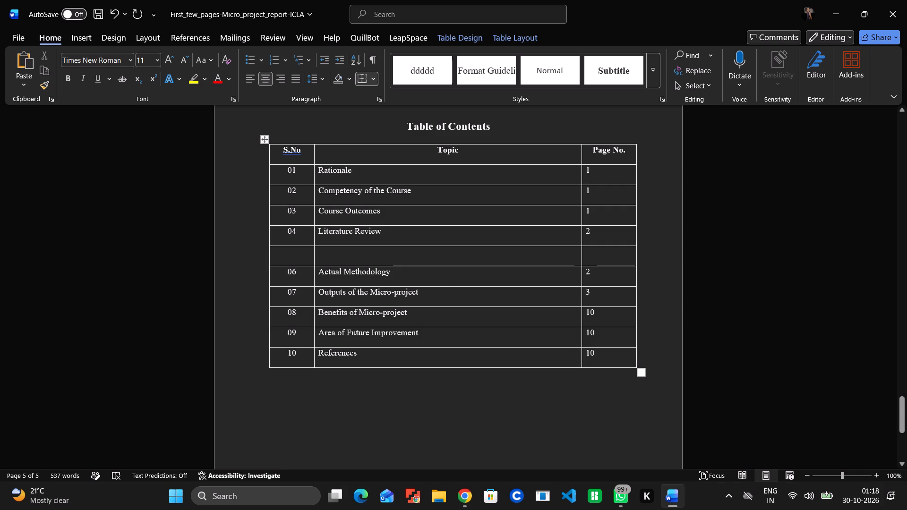
click(269, 253)
drag(269, 253, 289, 255)
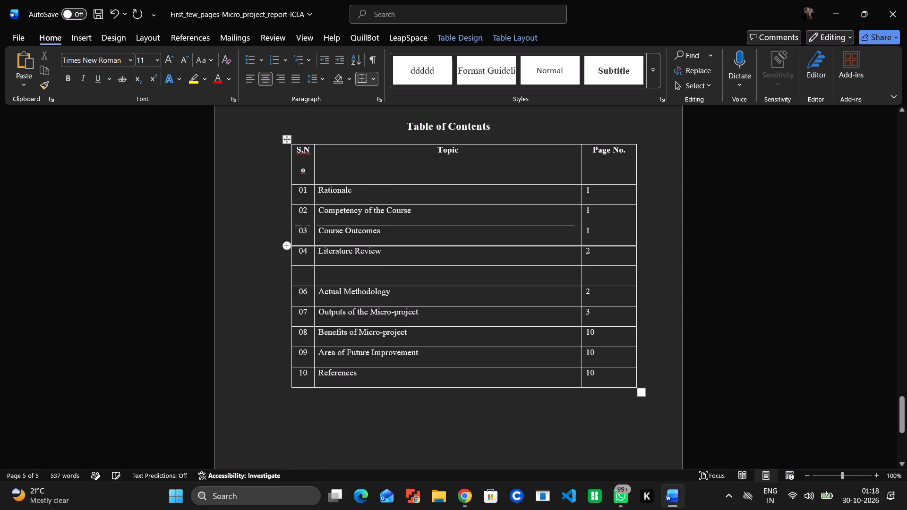
key(ctrl+z)
key(ctrl+z)
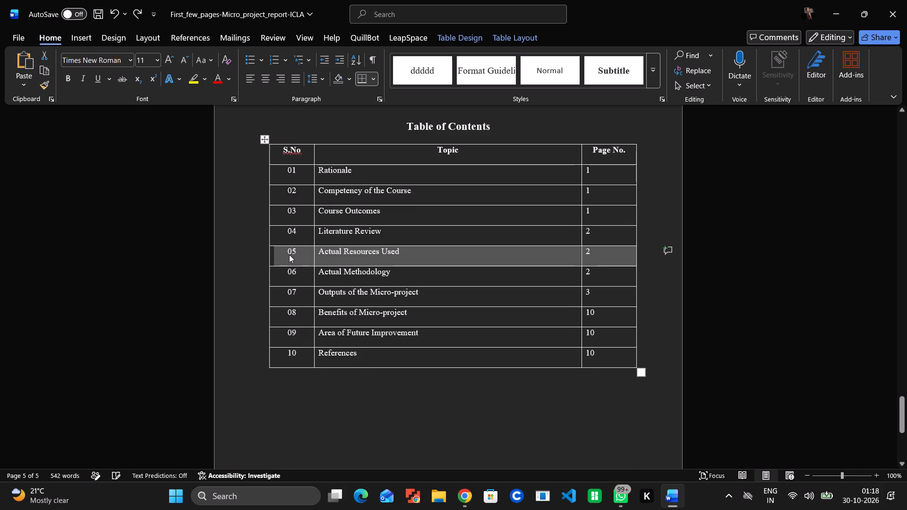
key(Delete)
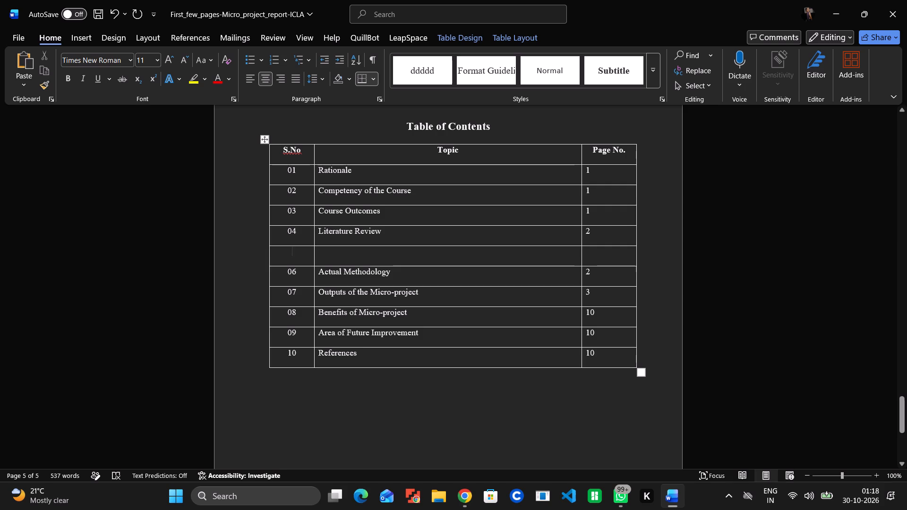
Copy the Actual Methodology row's contents into the empty row below Literature Review.
click(286, 271)
drag(286, 271, 379, 270)
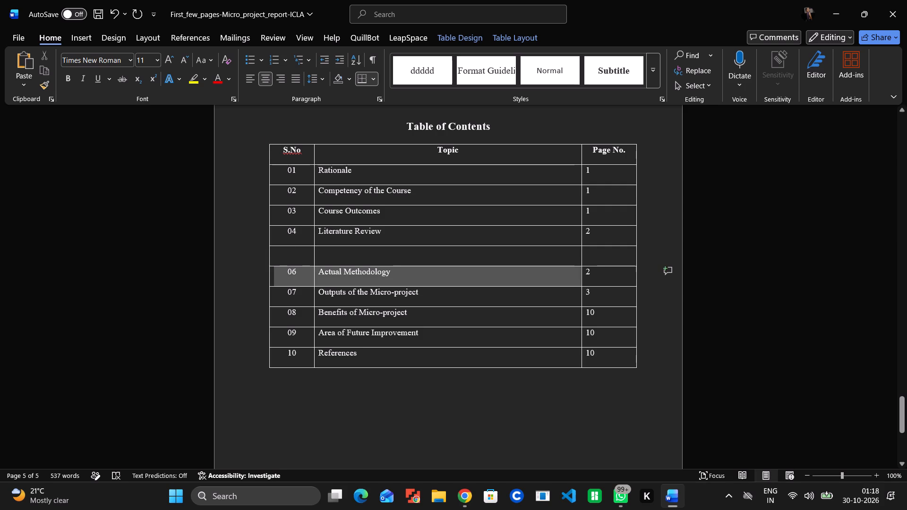
drag(379, 270, 609, 273)
key(ctrl+c)
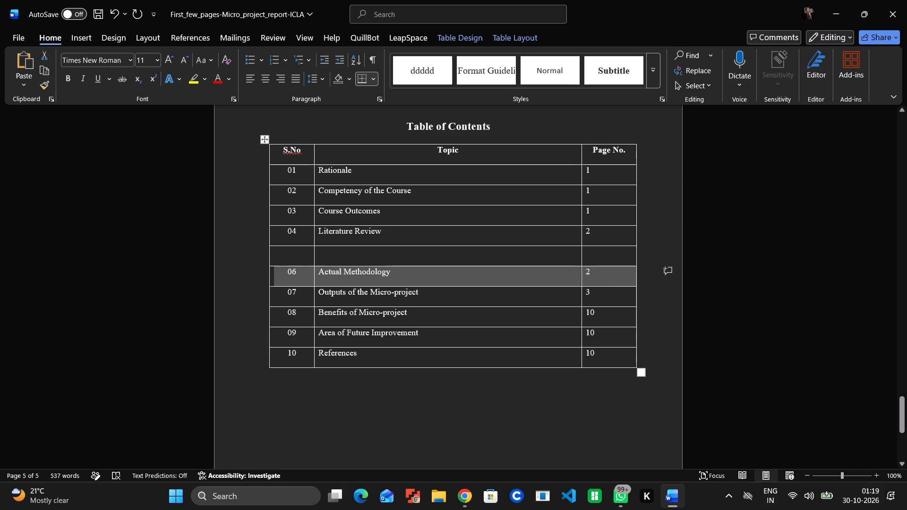
click(308, 249)
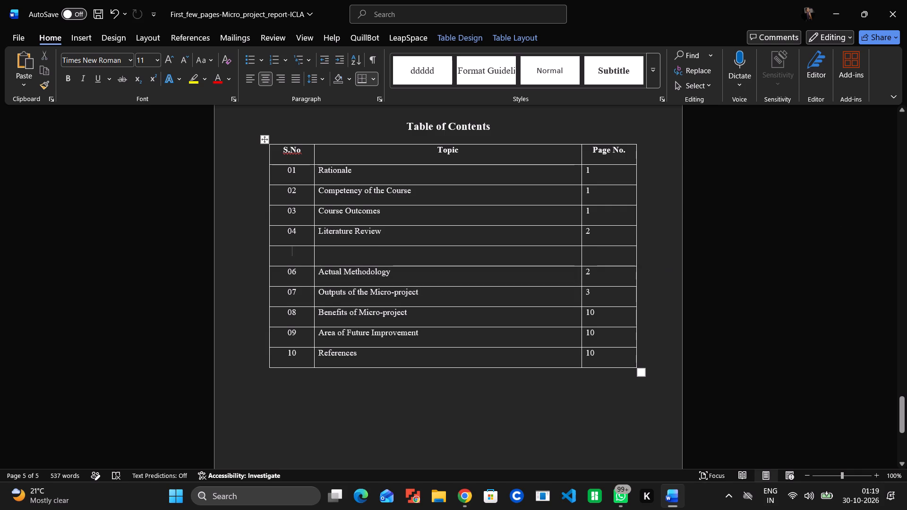
key(ctrl+v)
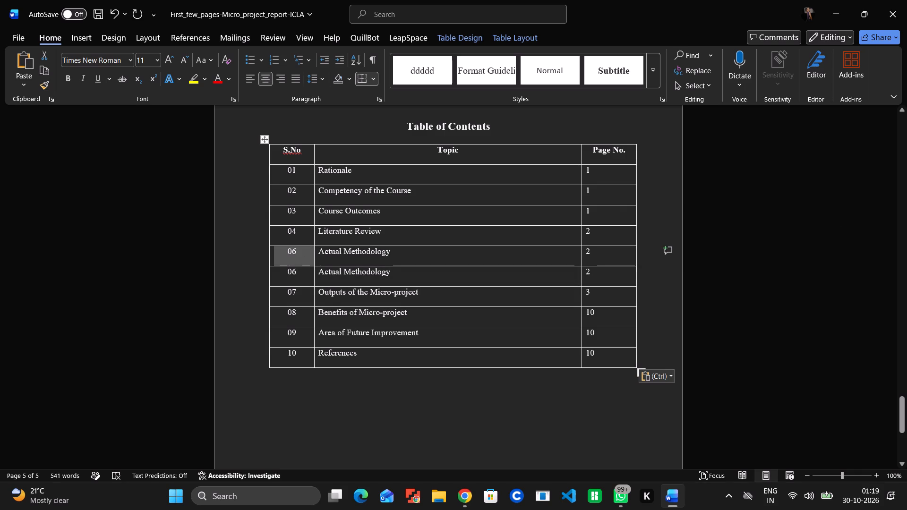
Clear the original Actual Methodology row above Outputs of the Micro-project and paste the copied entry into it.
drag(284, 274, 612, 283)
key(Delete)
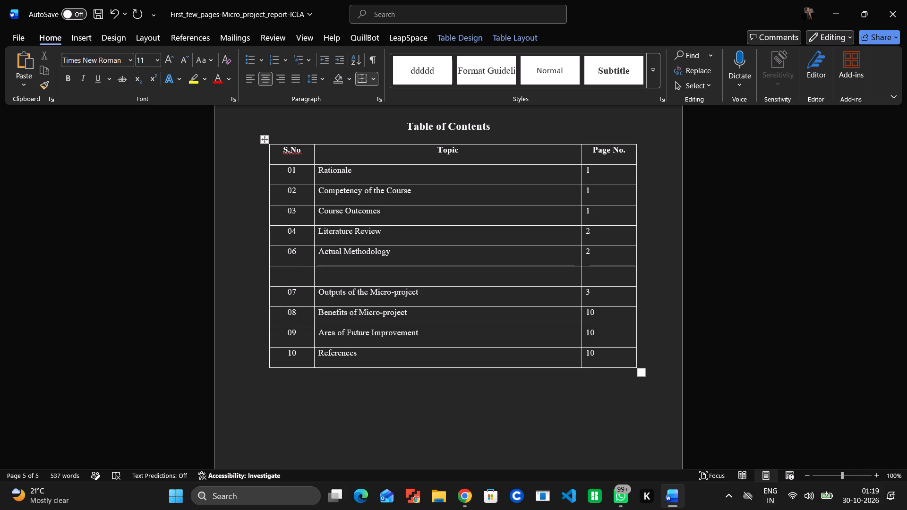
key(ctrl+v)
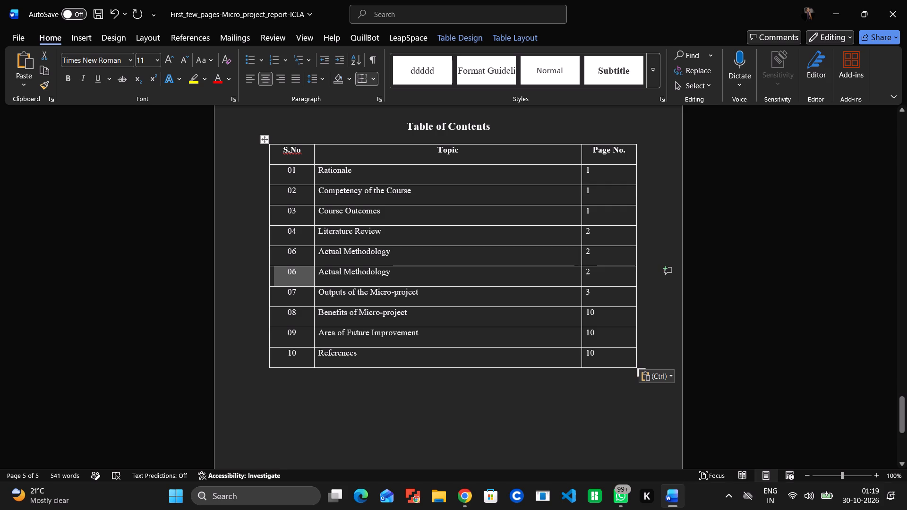
Change the topic of the second Actual Methodology row to "Actual Resources".
click(449, 279)
key(BackSpace)
key(Delete)
key(BackSpace)
key(BackSpace)
key(BackSpace)
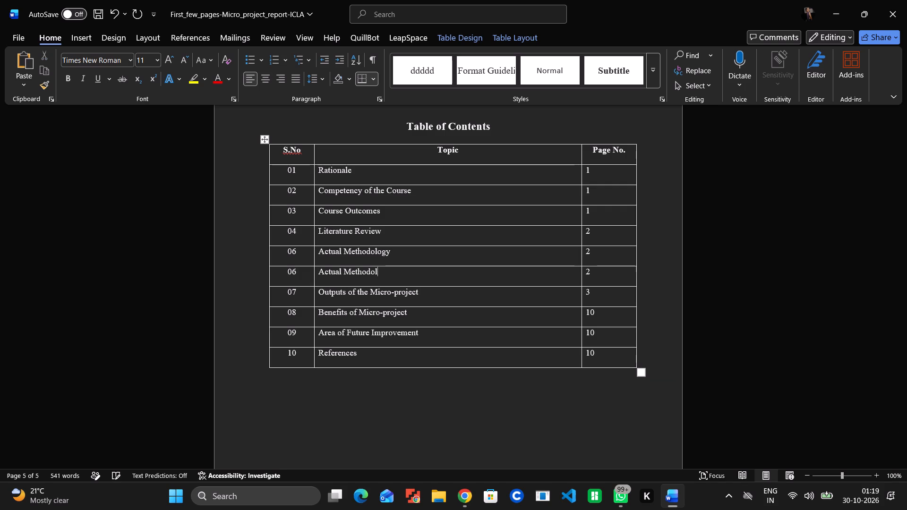
key(BackSpace)
key(BackSpace)
key(BackSpace)
key(BackSpace)
key(BackSpace)
key(BackSpace)
key(BackSpace)
text(esources)
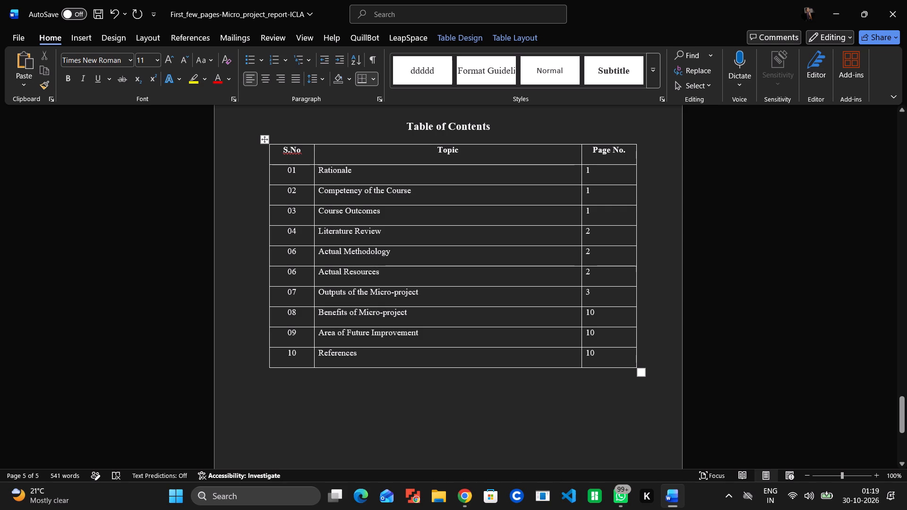
Set the page number of the Actual Resources entry to 3.
click(621, 273)
key(BackSpace)
key(3)
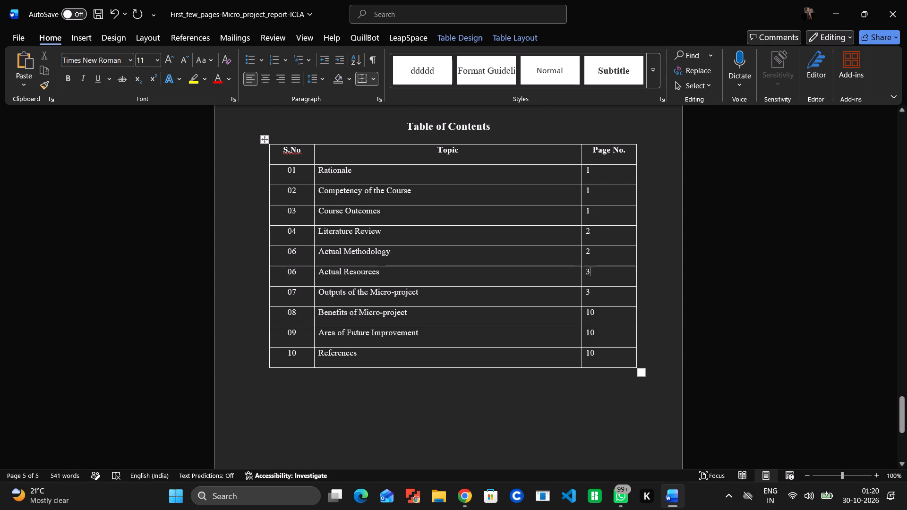
Renumber the Actual Methodology row as 05 in the S.No column.
click(297, 251)
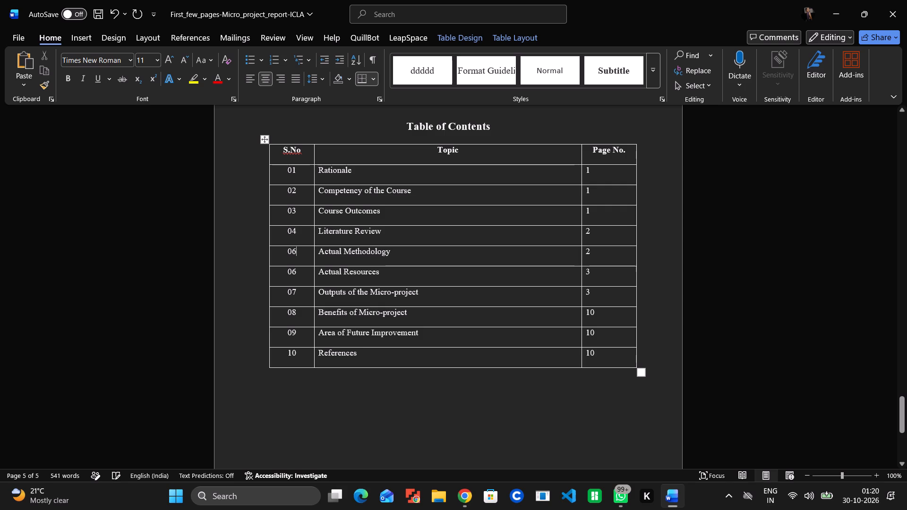
click(297, 251)
key(BackSpace)
key(5)
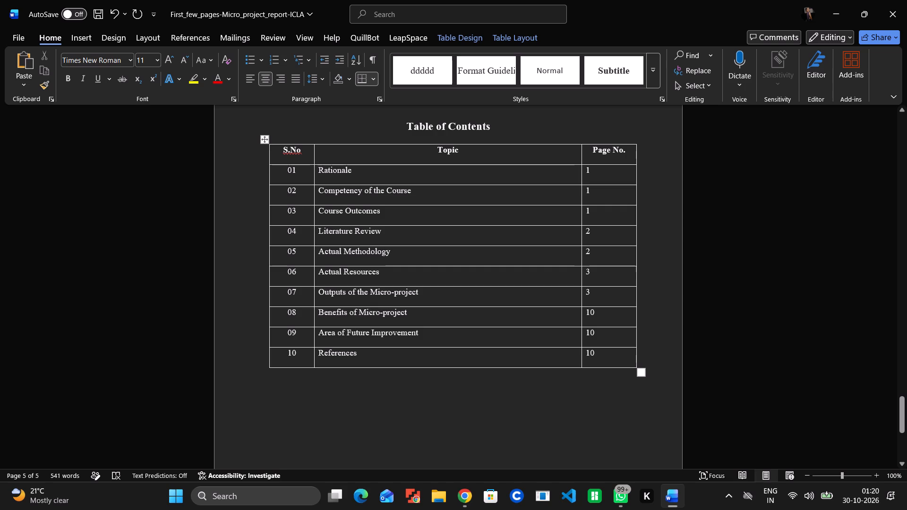
Set the page number of the Benefits of Micro-project entry to 4.
click(604, 313)
key(BackSpace)
key(BackSpace)
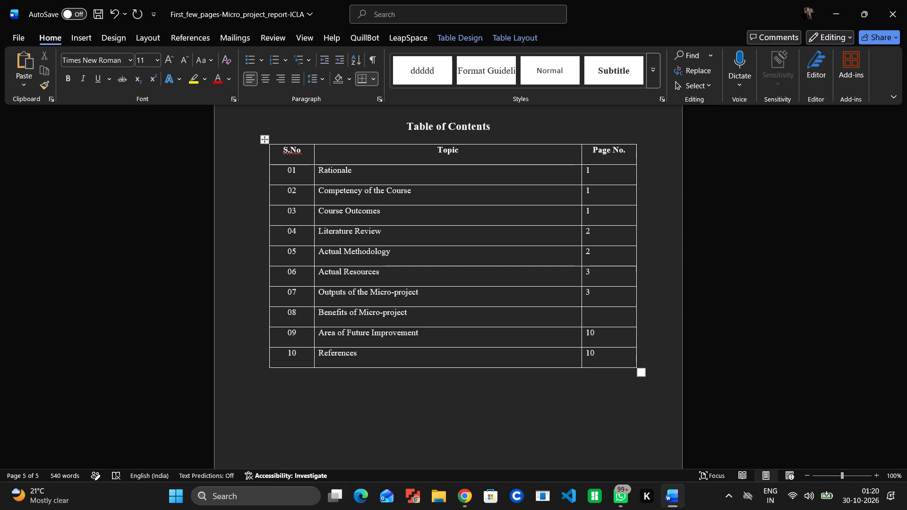
key(4)
Set the page numbers of the Area of Future Improvement and References entries to 5.
click(626, 332)
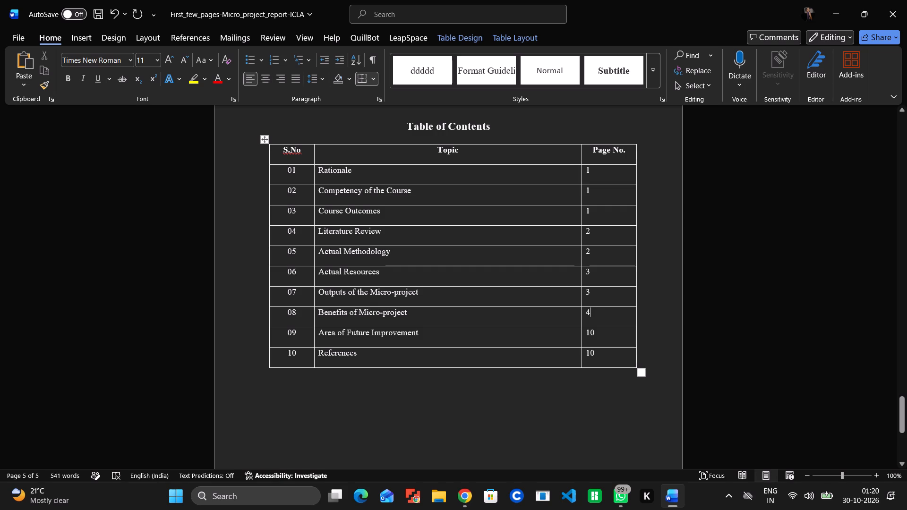
key(BackSpace)
key(BackSpace)
key(5)
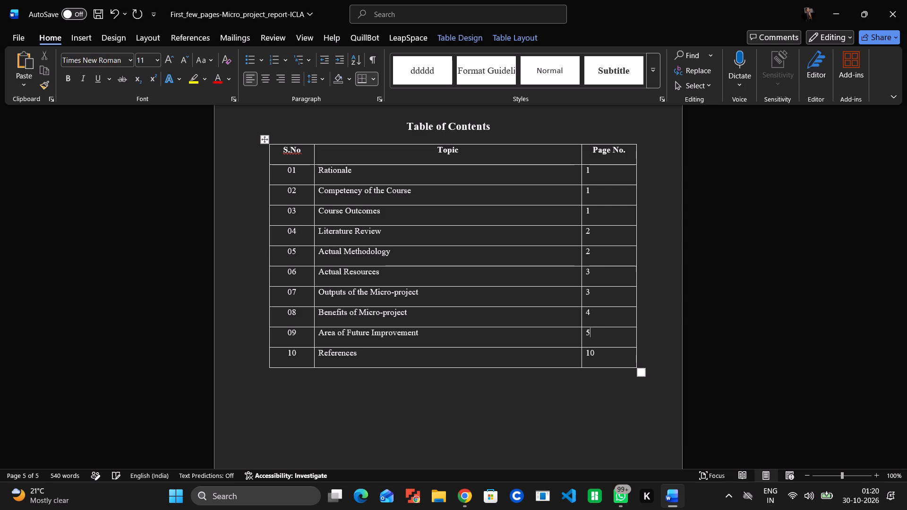
key(Down)
key(BackSpace)
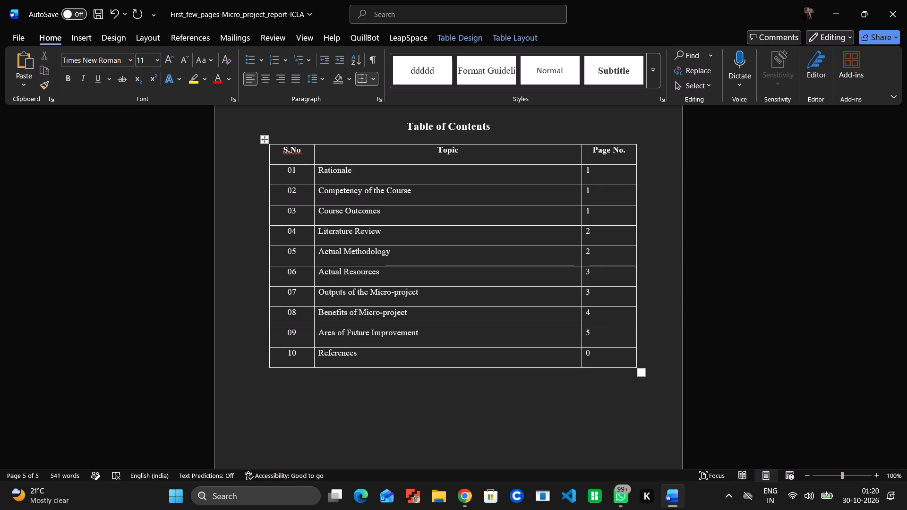
key(Right)
key(BackSpace)
key(5)
Review the finished front pages from the Table of Contents back through the Acknowledgements to the title page.
scroll(626, 332, down, 1)
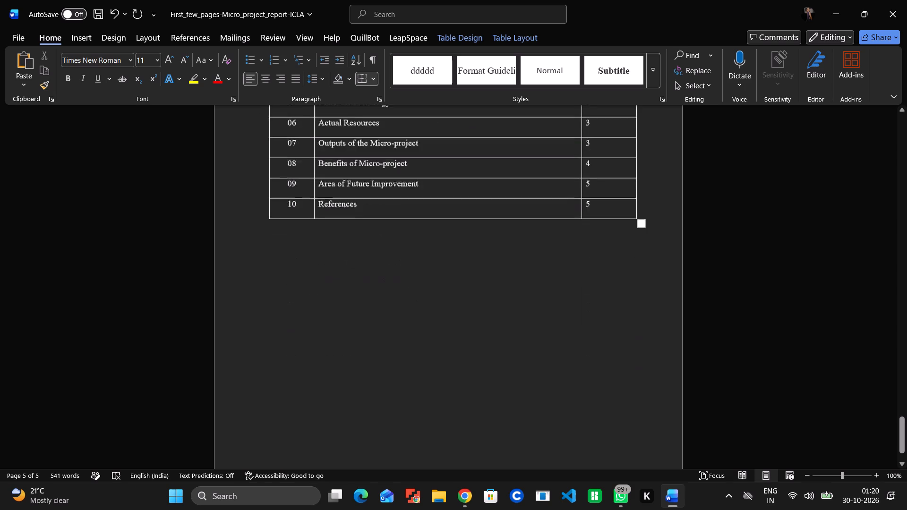
scroll(626, 332, down, 6)
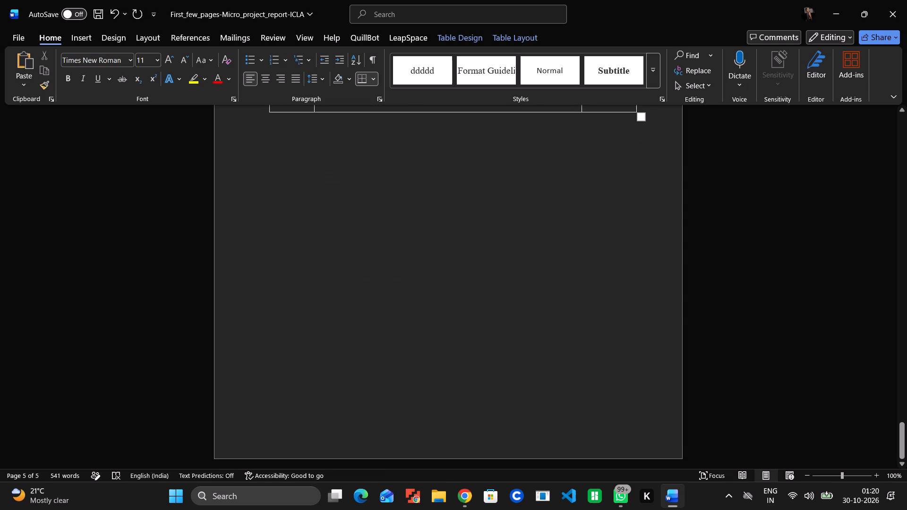
scroll(398, 106, up, 2)
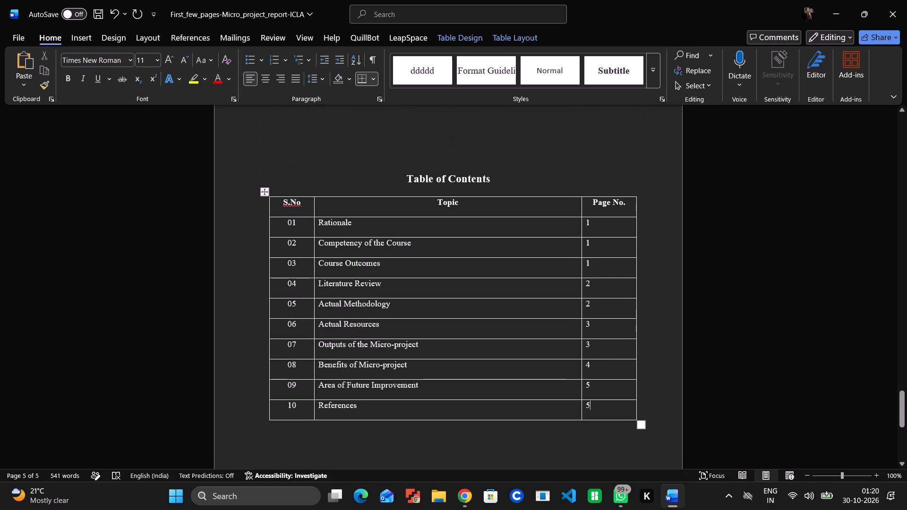
scroll(398, 106, up, 2)
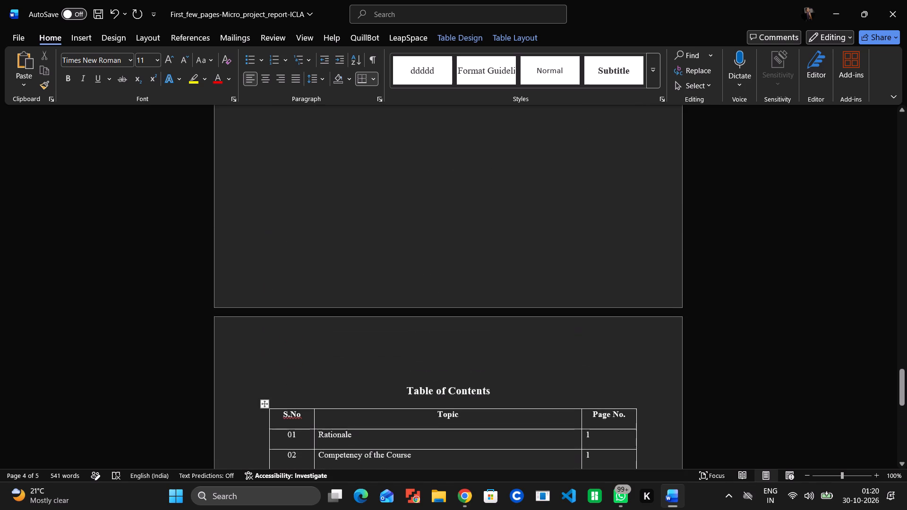
scroll(398, 106, up, 2)
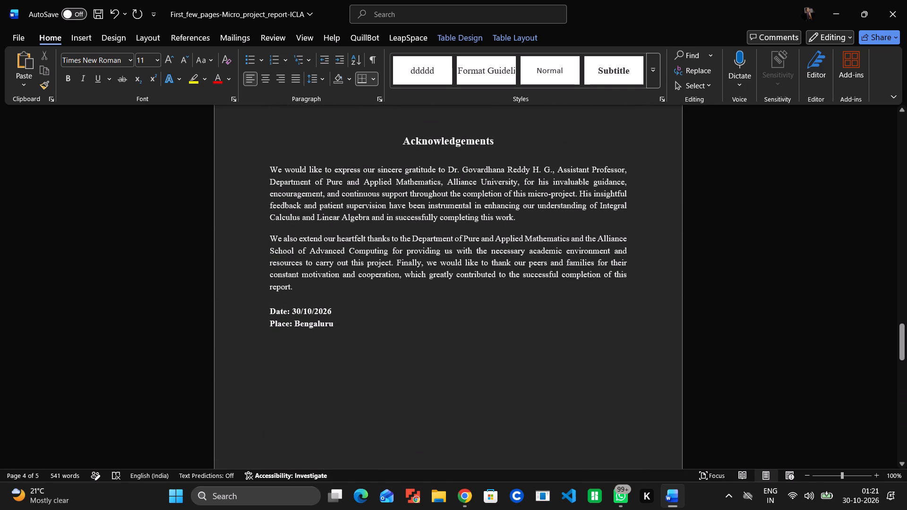
scroll(398, 106, up, 1)
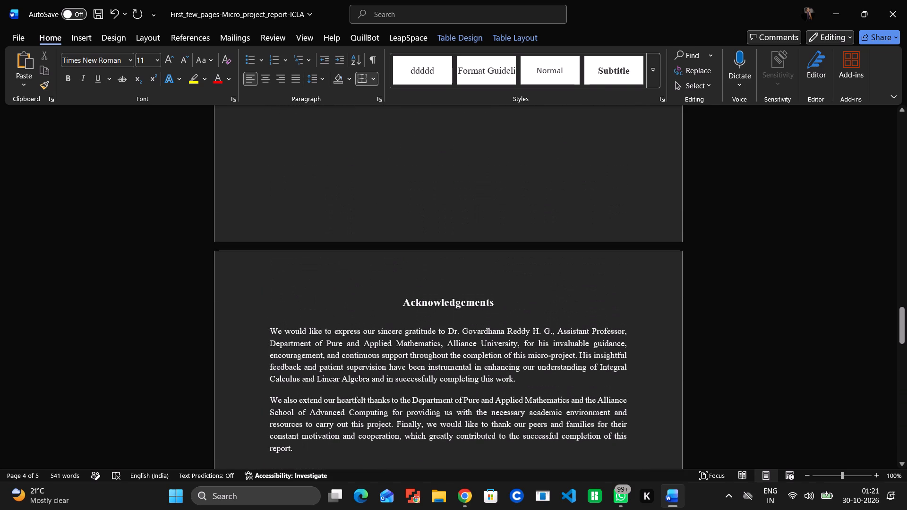
scroll(398, 106, up, 20)
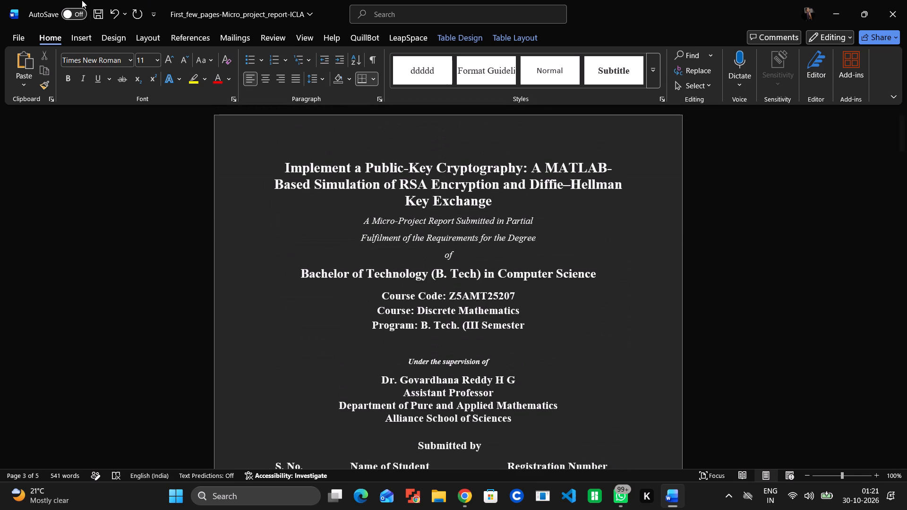
Save the report document.
click(95, 10)
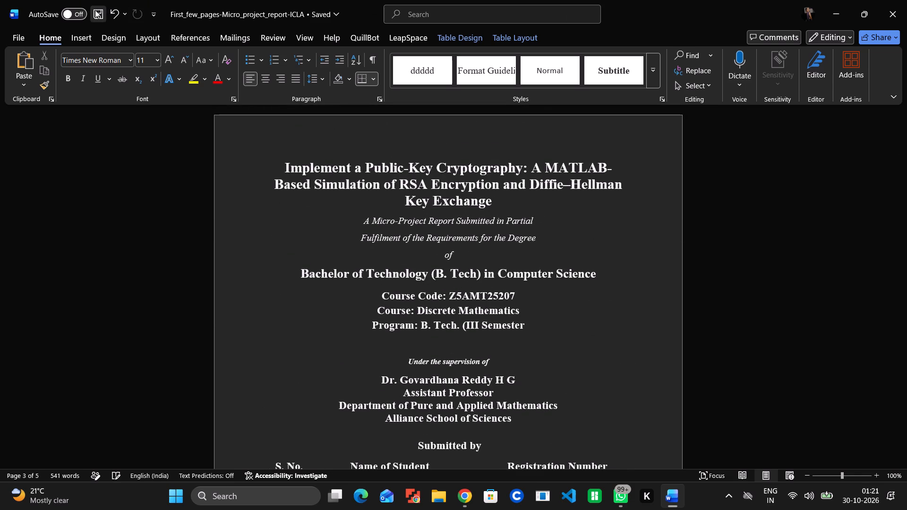
key(ctrl+s)
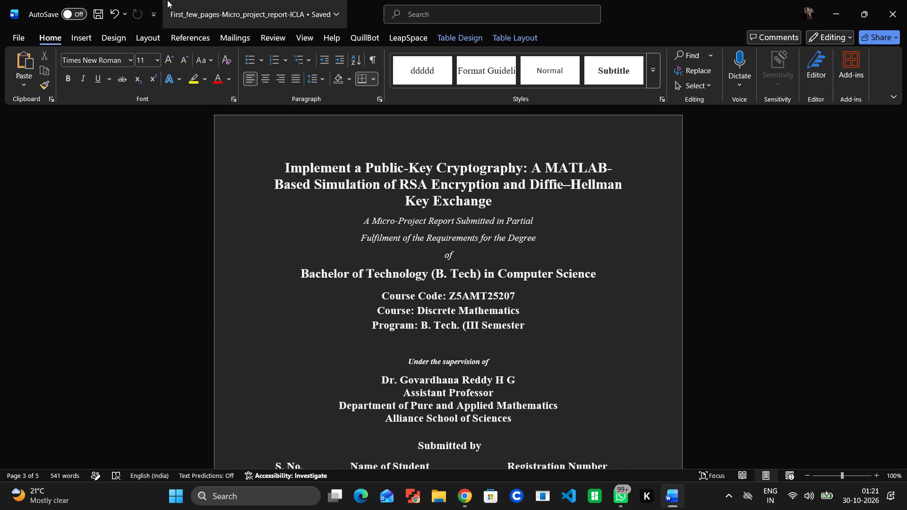
Upload a copy of the report document to the OneDrive - Alliance University location.
click(197, 11)
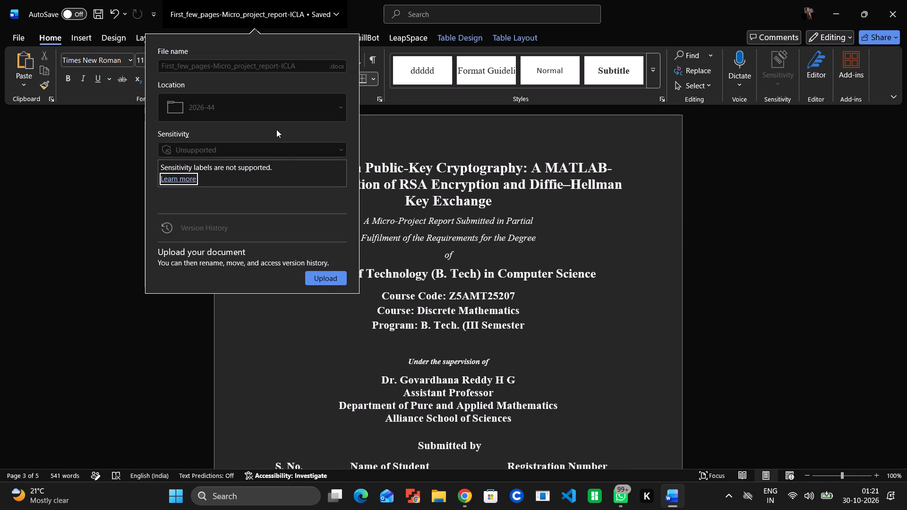
click(328, 278)
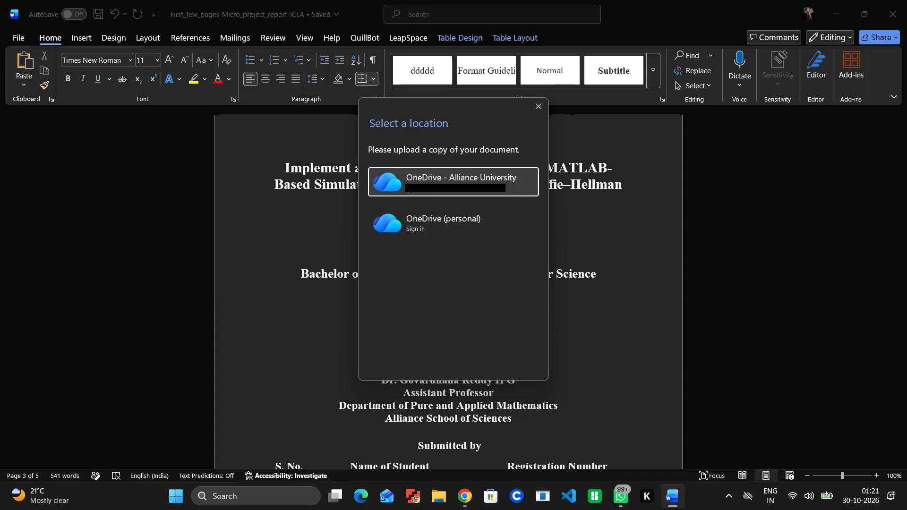
click(408, 181)
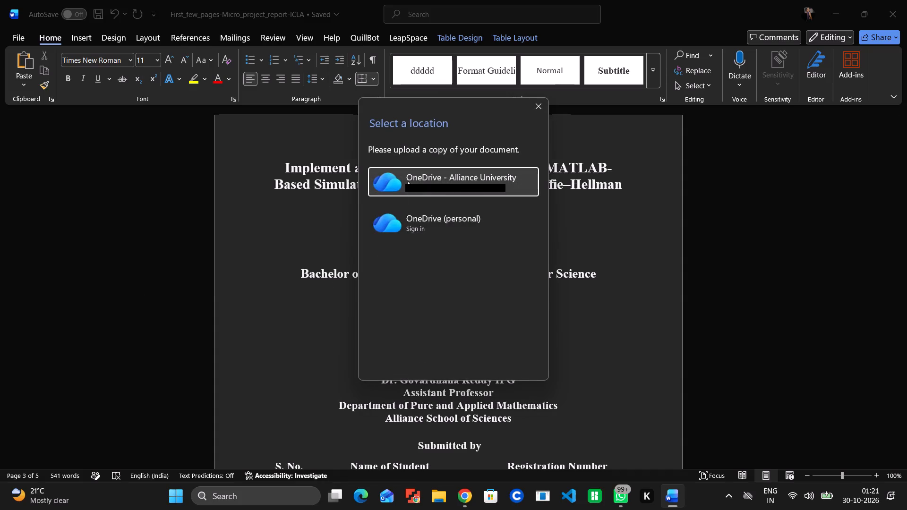
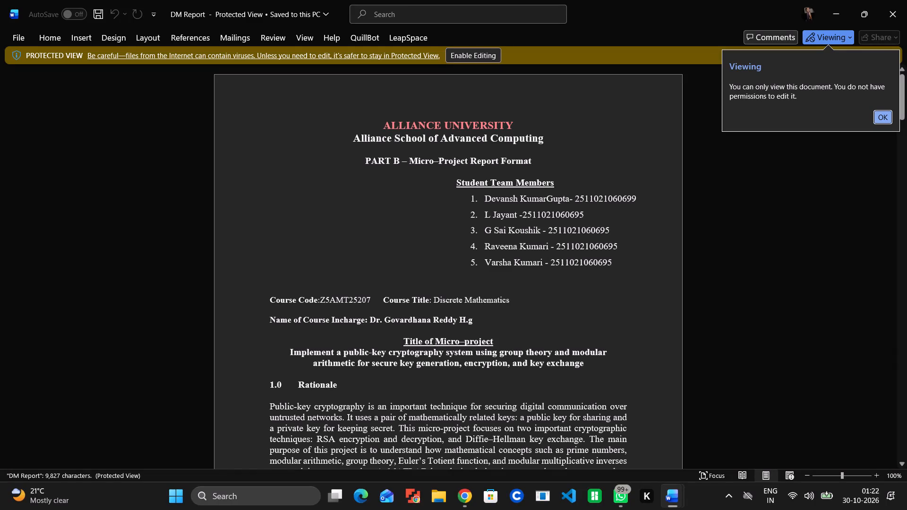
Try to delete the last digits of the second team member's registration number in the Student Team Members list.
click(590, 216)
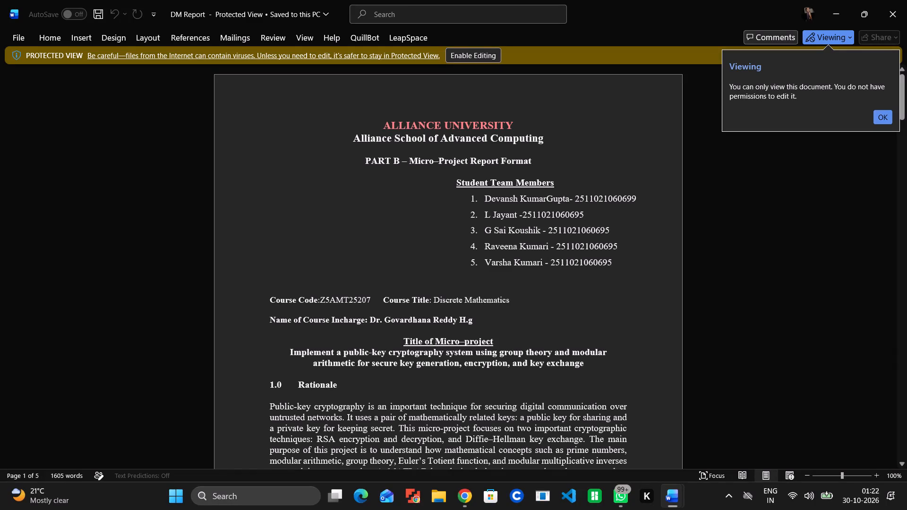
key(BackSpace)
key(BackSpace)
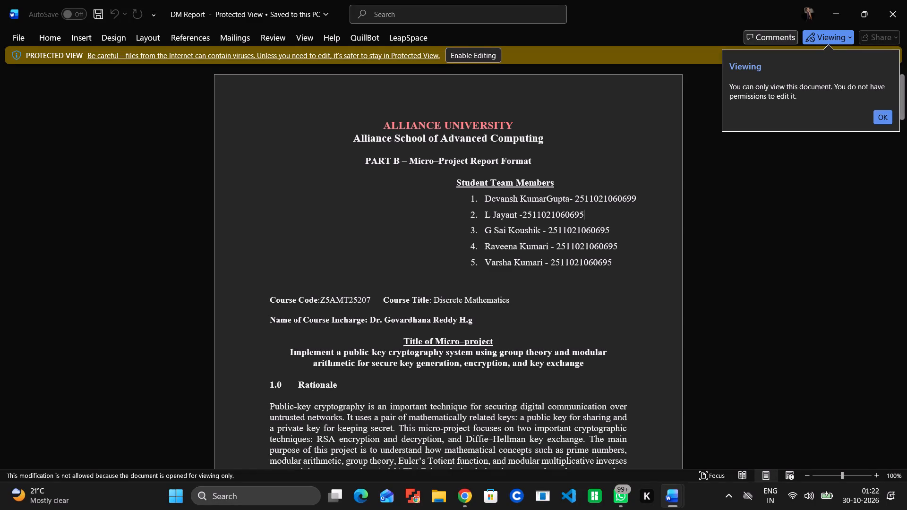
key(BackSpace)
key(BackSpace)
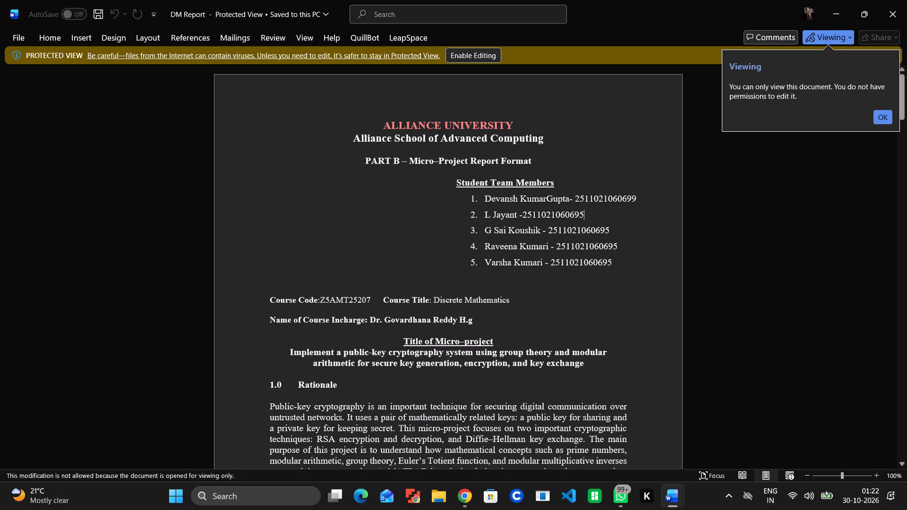
Enable editing for the DM Report document opened in Protected View.
click(464, 58)
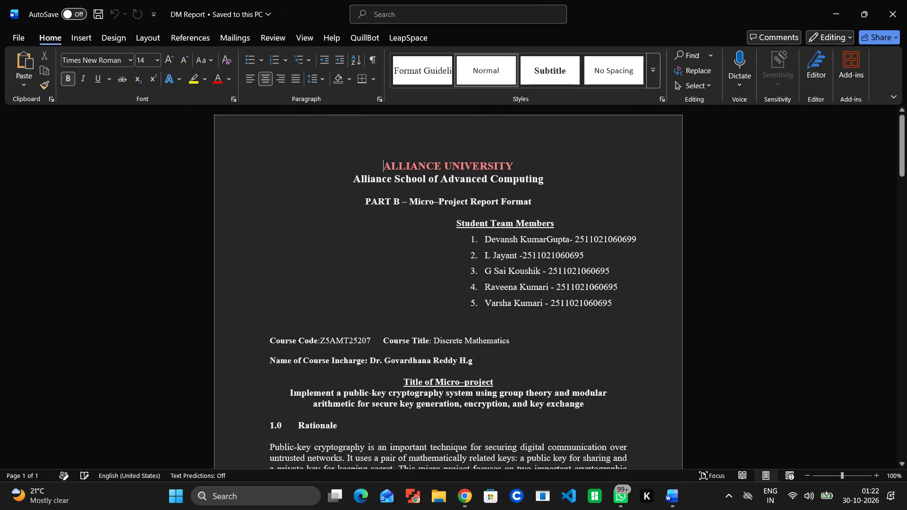
Replace the last three digits of the second team member's registration number in the Student Team Members list.
click(595, 259)
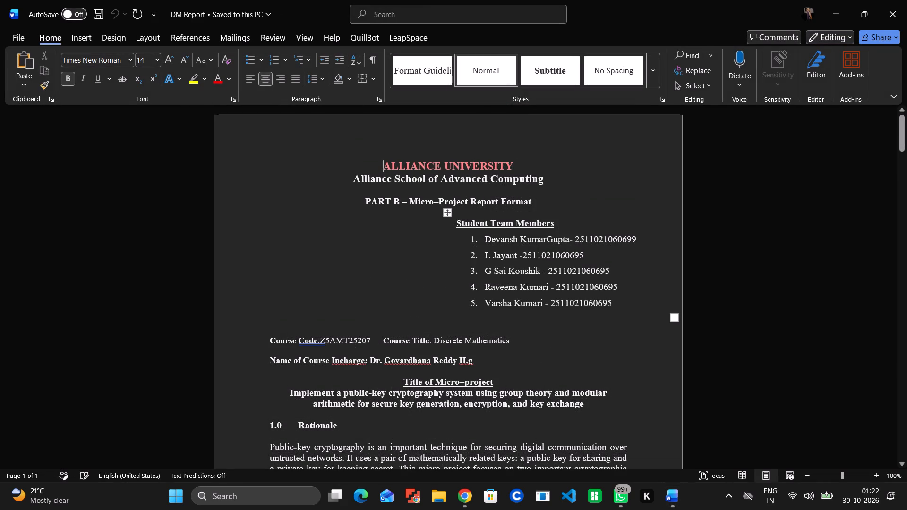
key(BackSpace)
key(BackSpace)
key(BackSpace)
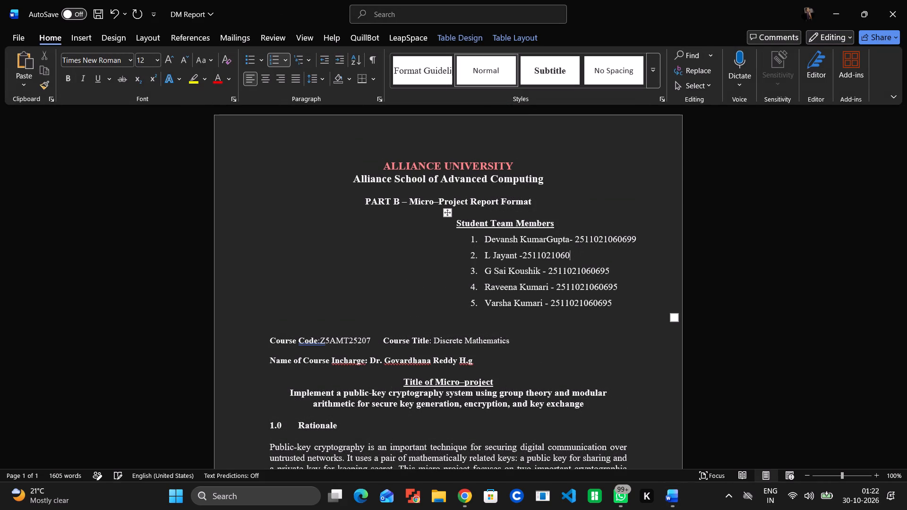
text(755)
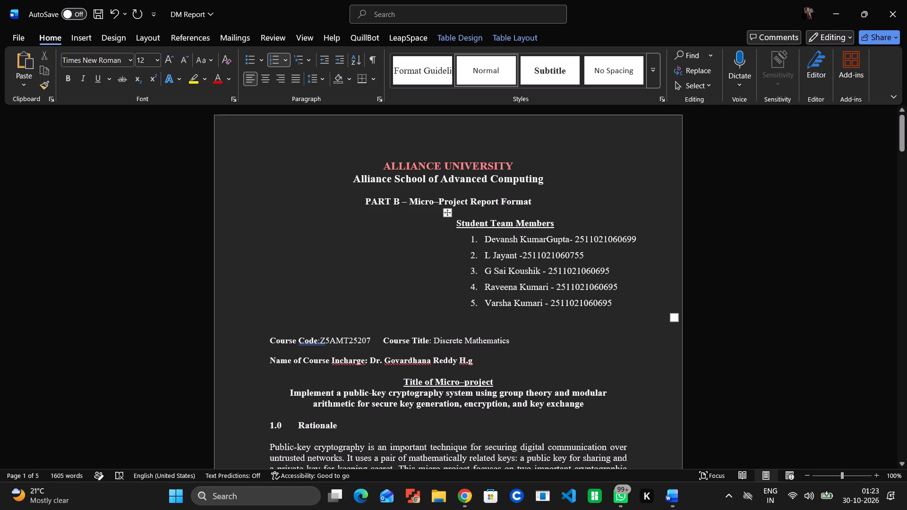
Replace the last three digits of the third team member's registration number in the Student Team Members list.
click(616, 270)
key(BackSpace)
key(BackSpace)
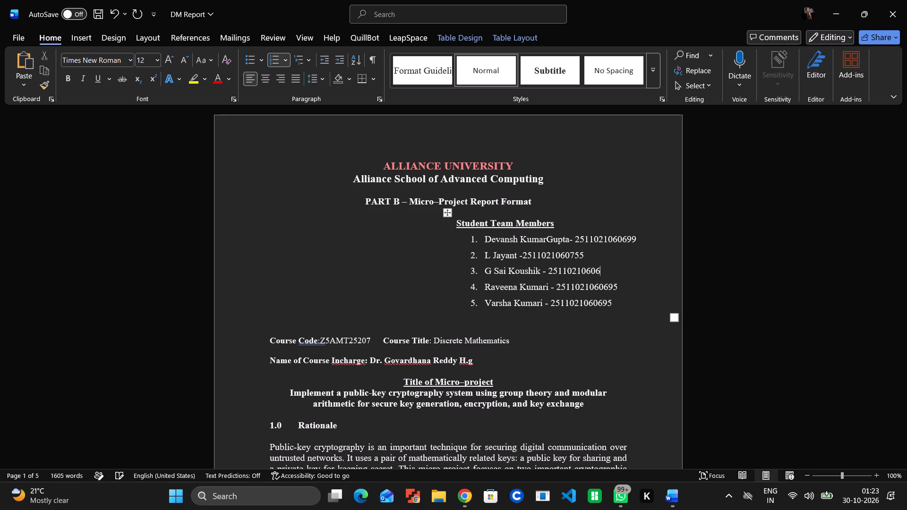
key(BackSpace)
text(758)
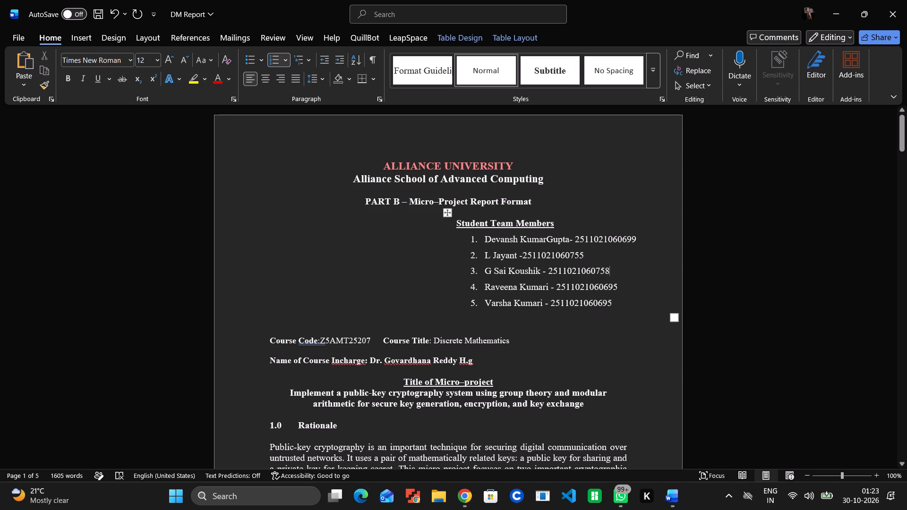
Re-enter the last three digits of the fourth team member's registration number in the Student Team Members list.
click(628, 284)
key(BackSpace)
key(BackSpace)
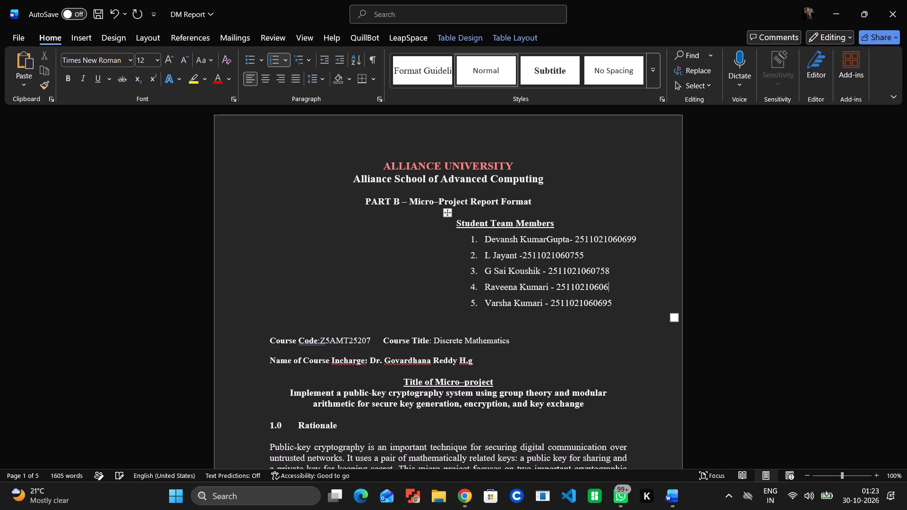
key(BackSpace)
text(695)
Correct the final digit of the fifth team member's registration number in the Student Team Members list.
click(616, 302)
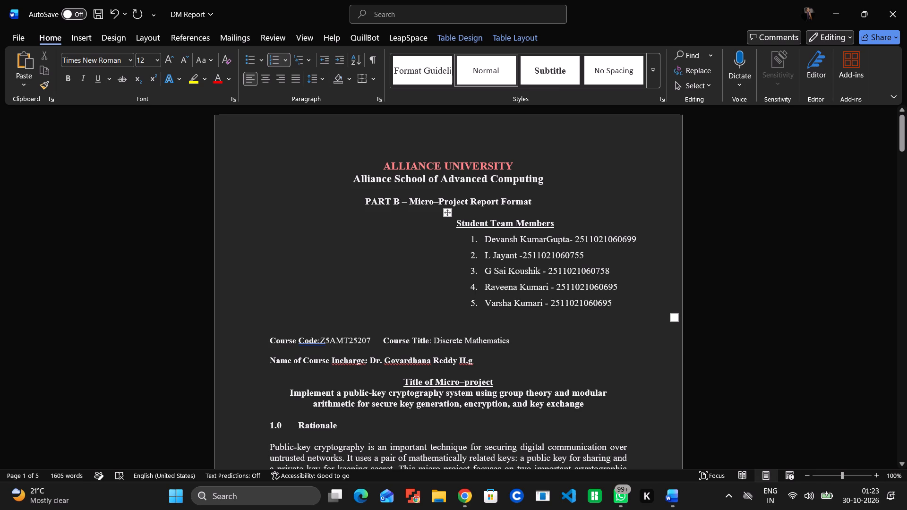
key(BackSpace)
key(7)
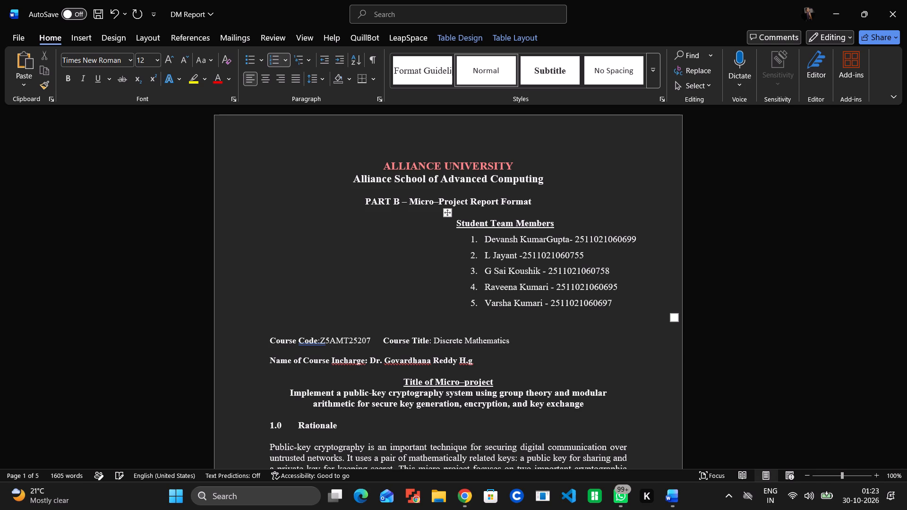
Check the report's following pages through the Outputs of the Micro-project section and save the DM Report document.
scroll(616, 302, down, 1)
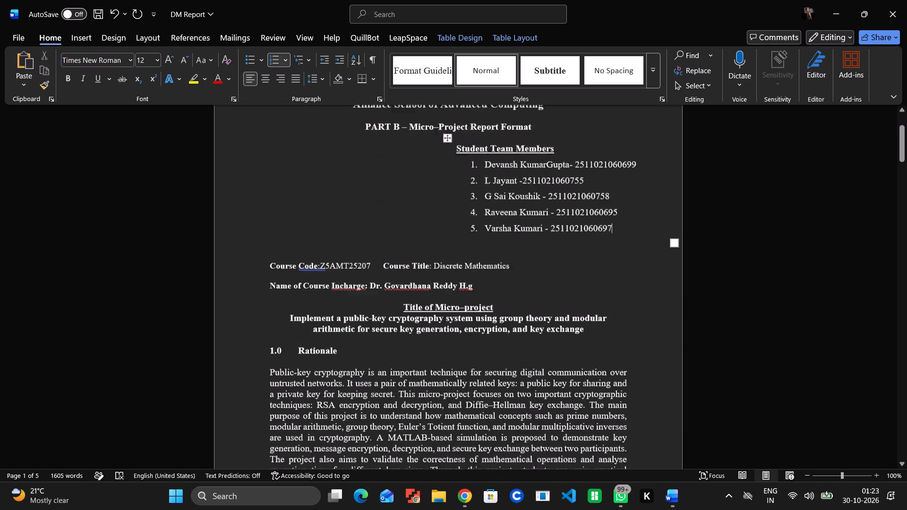
scroll(616, 302, down, 2)
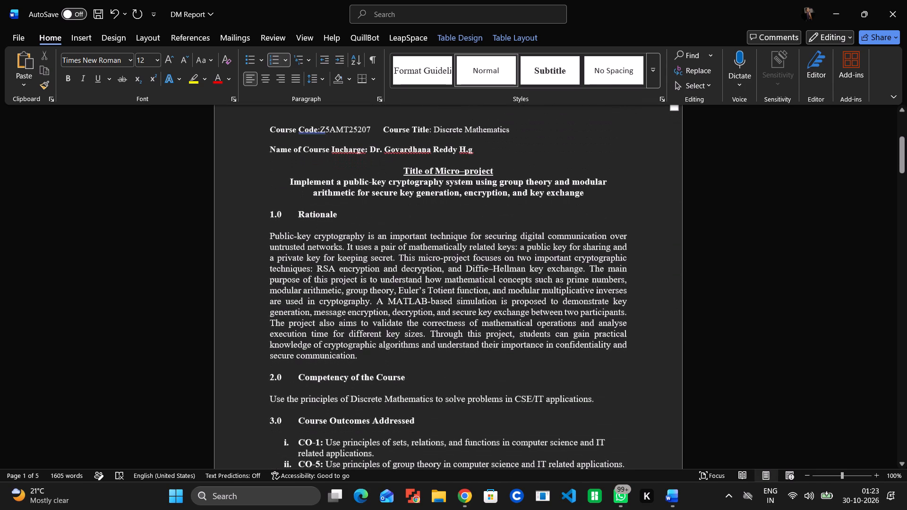
scroll(616, 302, down, 2)
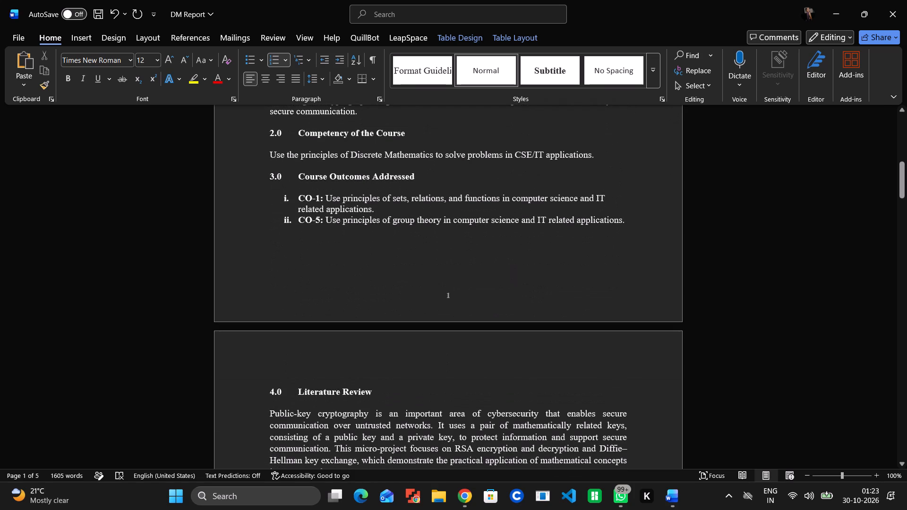
scroll(616, 302, down, 4)
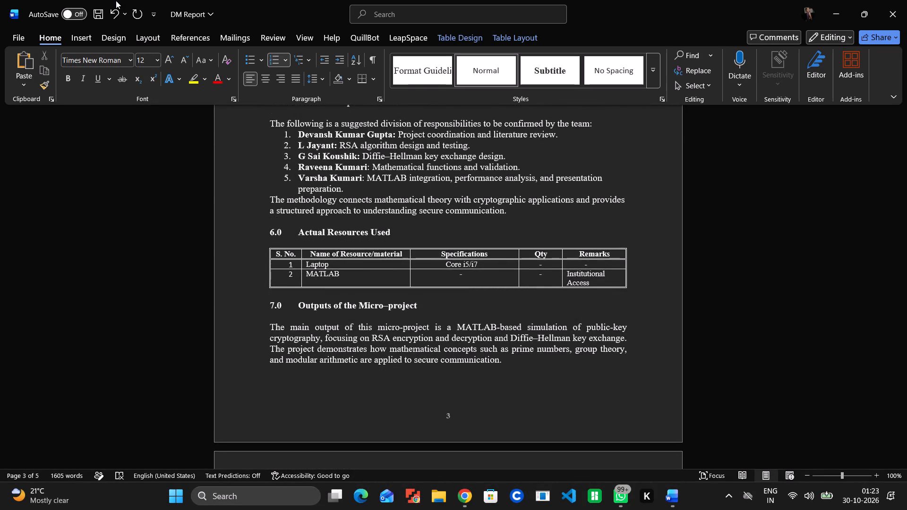
click(97, 12)
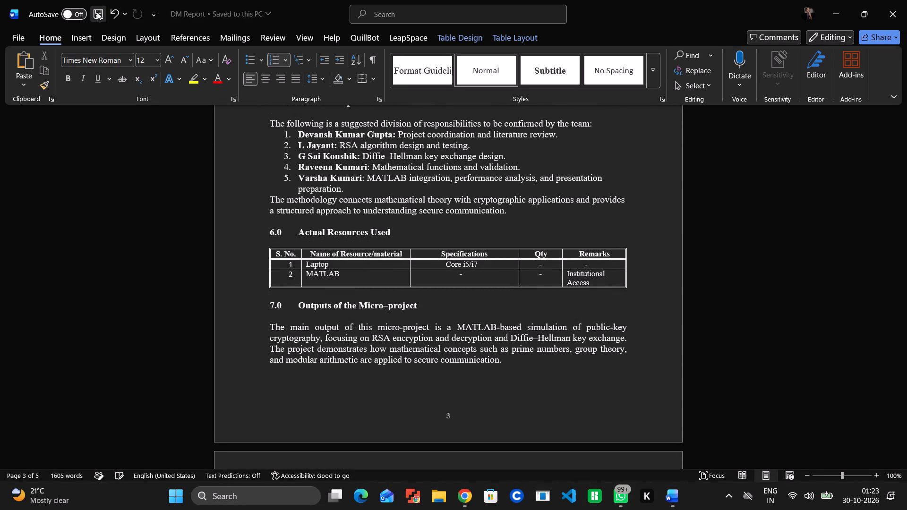
key(ctrl+s)
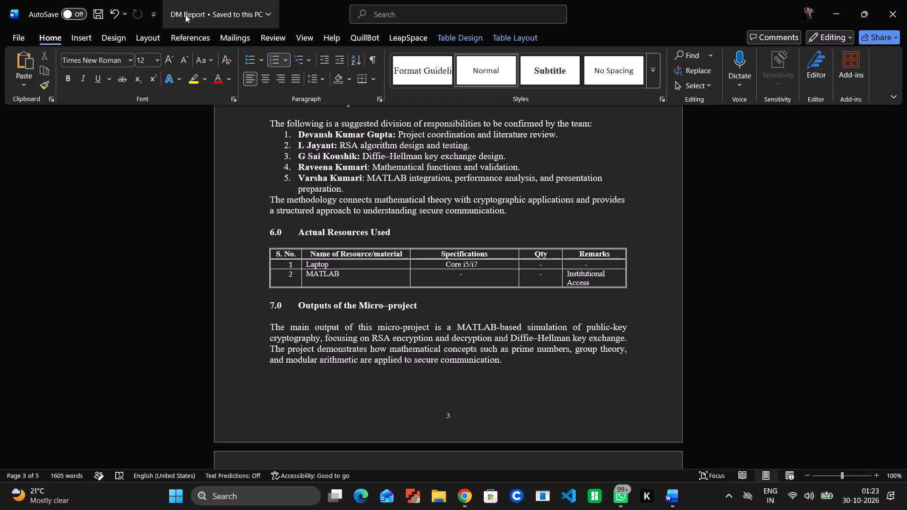
Upload a copy of the DM Report document to the OneDrive - Alliance University location.
click(185, 15)
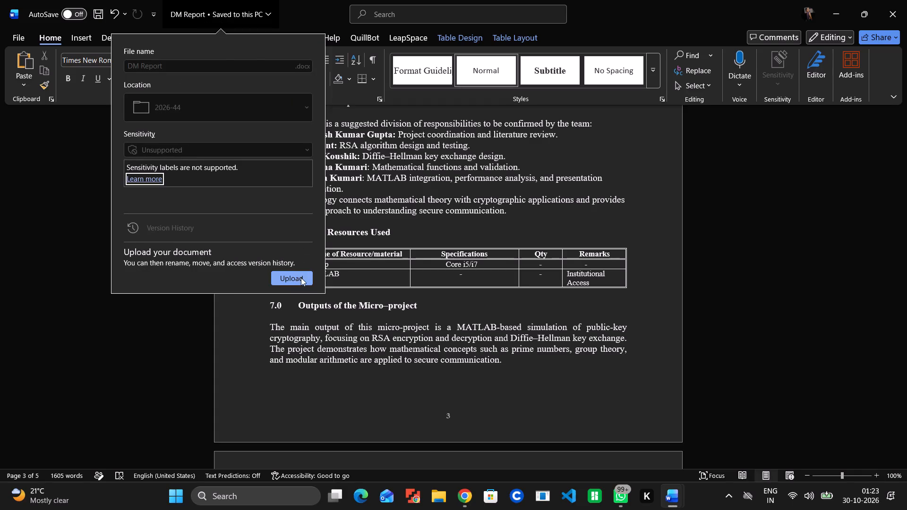
click(301, 278)
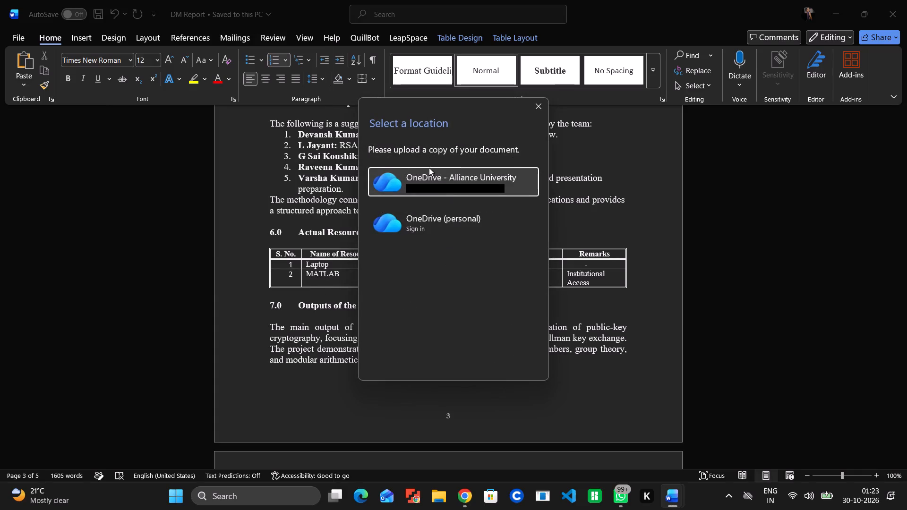
click(425, 173)
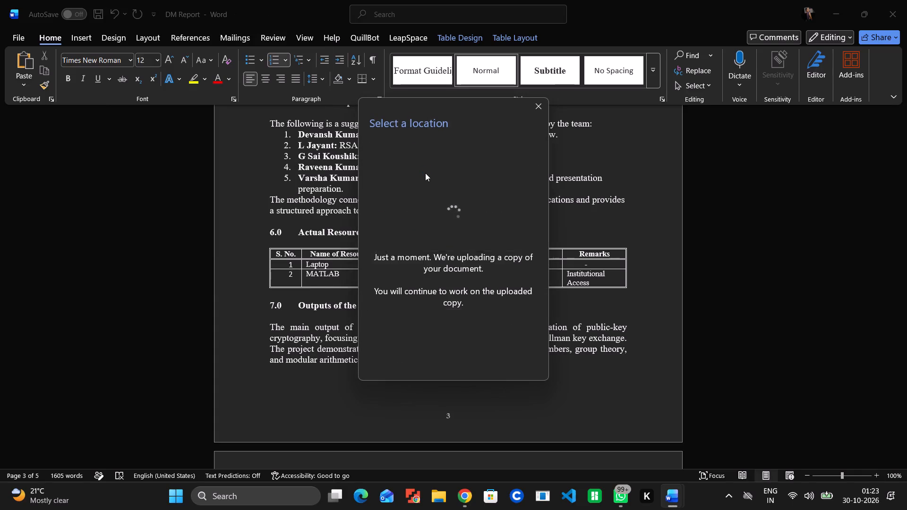
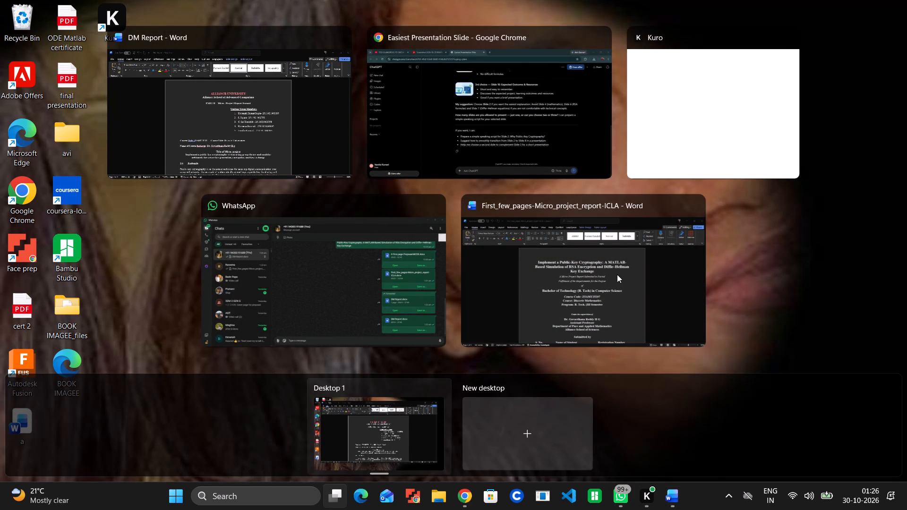
click(617, 274)
scroll(617, 274, up, 4)
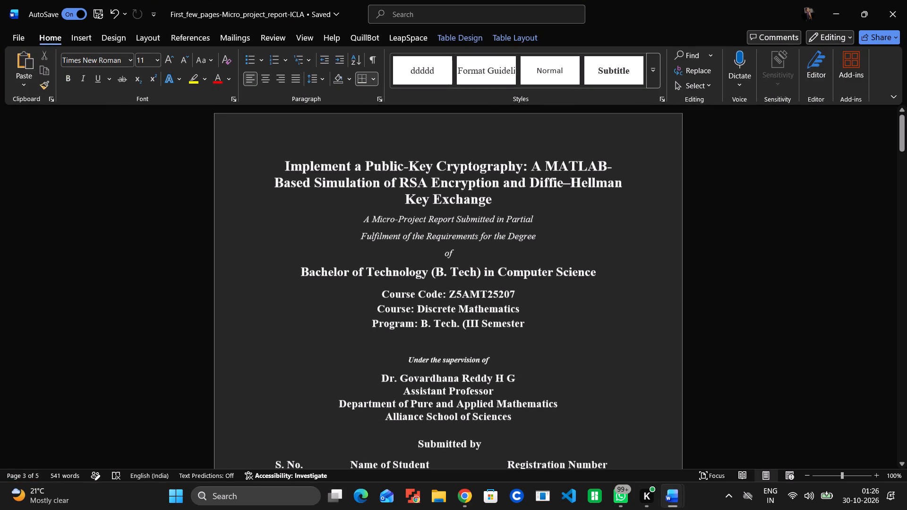
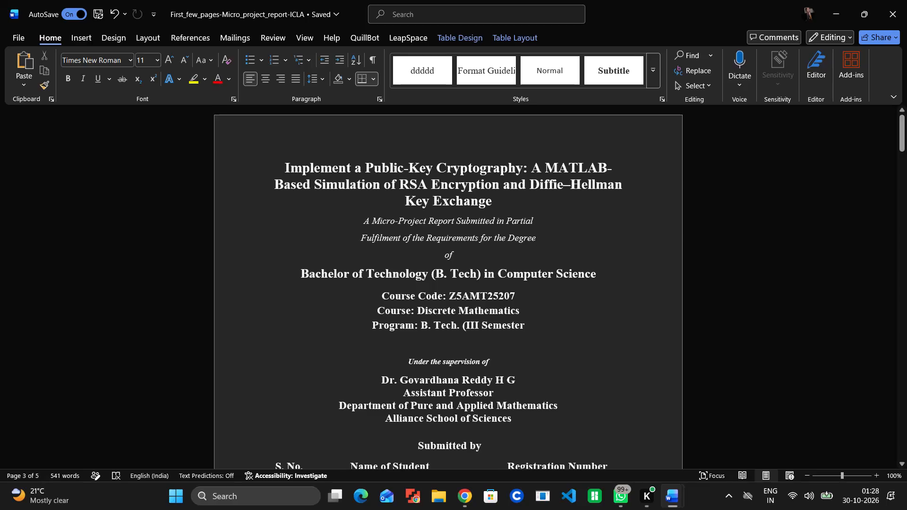
Switch the First_few_pages-Micro_project_report-ICLA document to full-screen mode to view its title page.
click(896, 95)
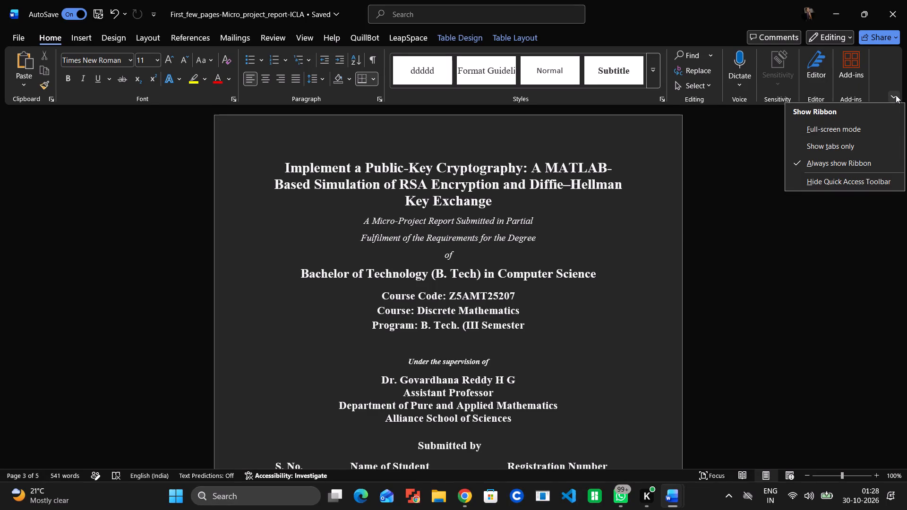
click(896, 95)
click(896, 95)
click(840, 129)
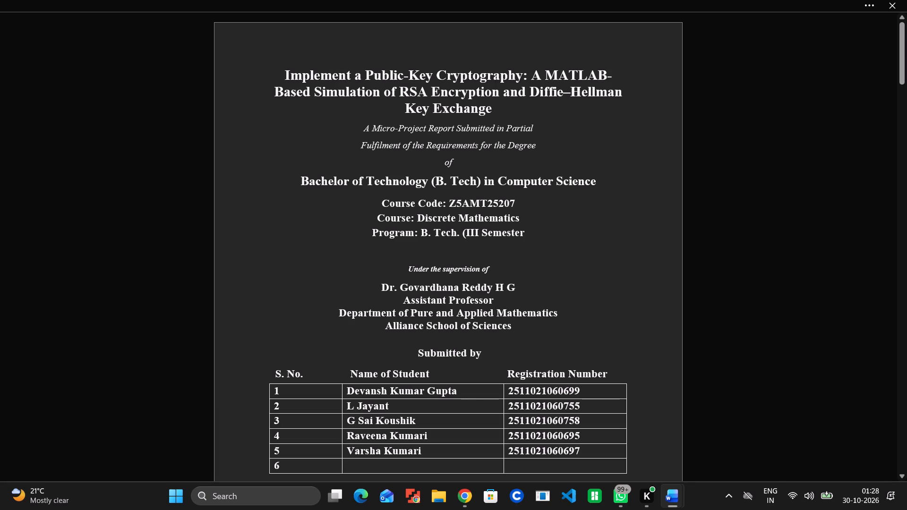
scroll(840, 129, up, 4)
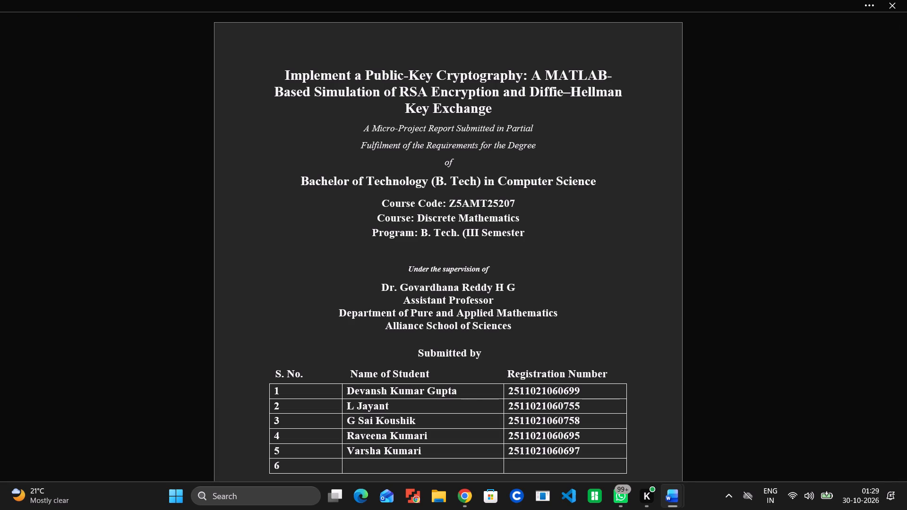
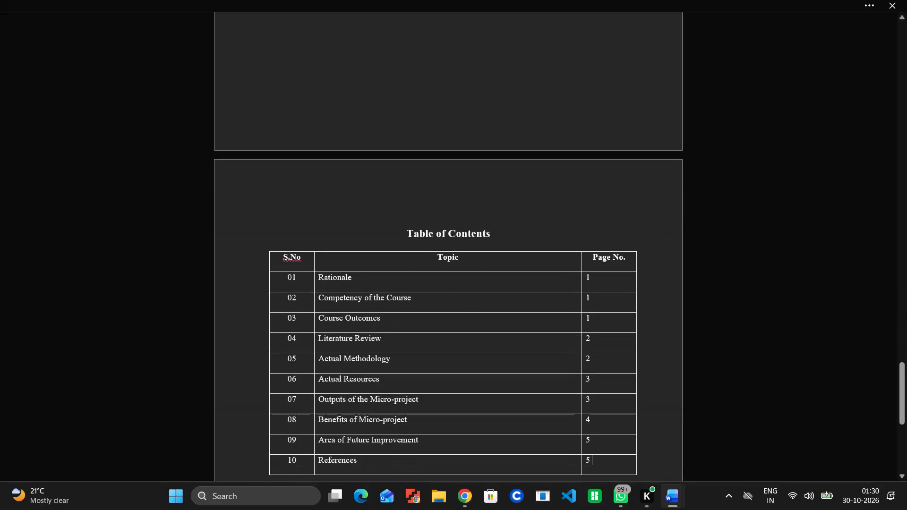
Return to the title page to examine the project title, course details and student table.
scroll(840, 129, up, 20)
scroll(840, 129, up, 3)
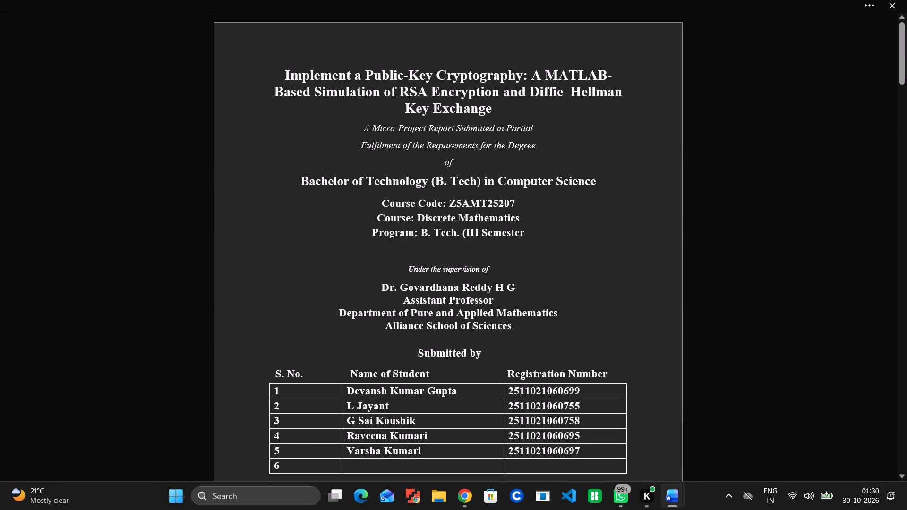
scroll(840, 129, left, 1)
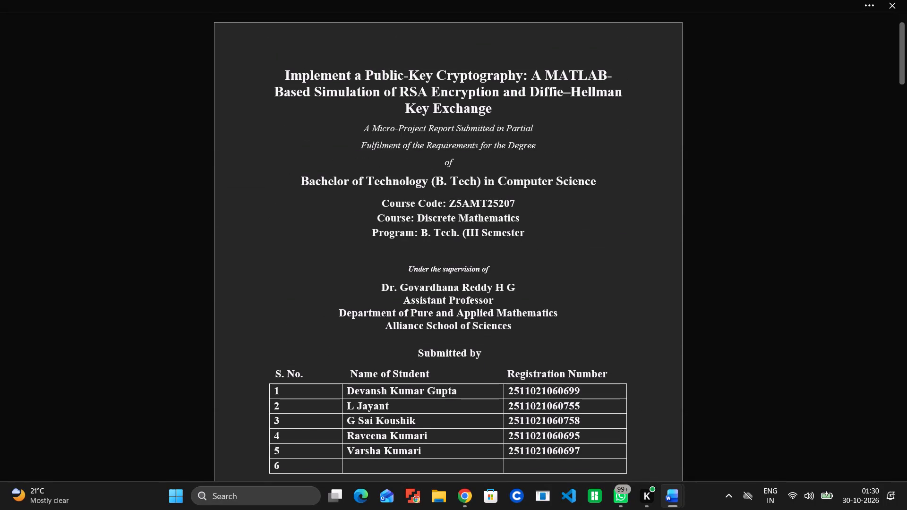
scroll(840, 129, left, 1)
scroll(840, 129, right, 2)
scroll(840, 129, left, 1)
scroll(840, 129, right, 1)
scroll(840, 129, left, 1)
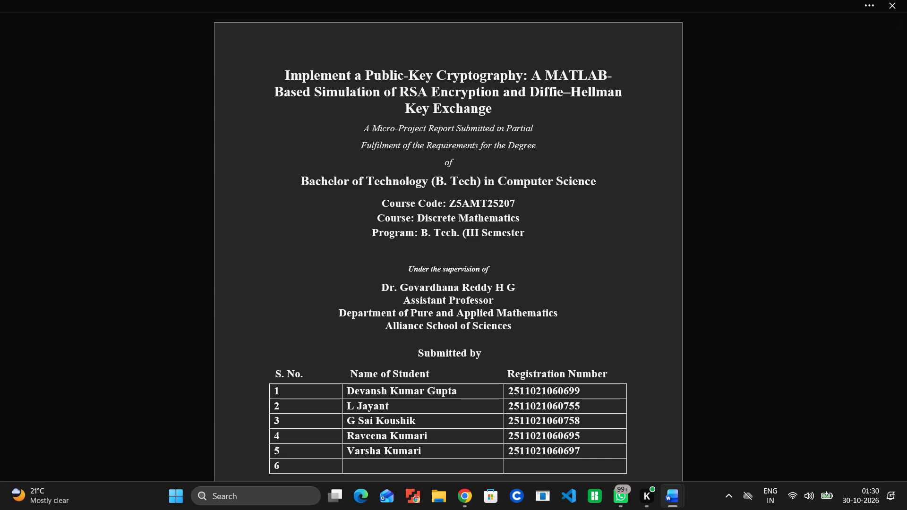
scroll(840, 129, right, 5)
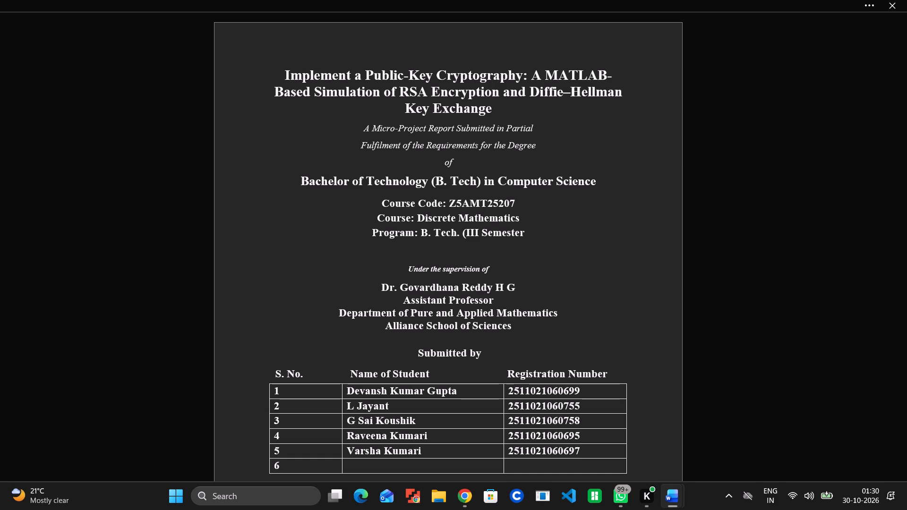
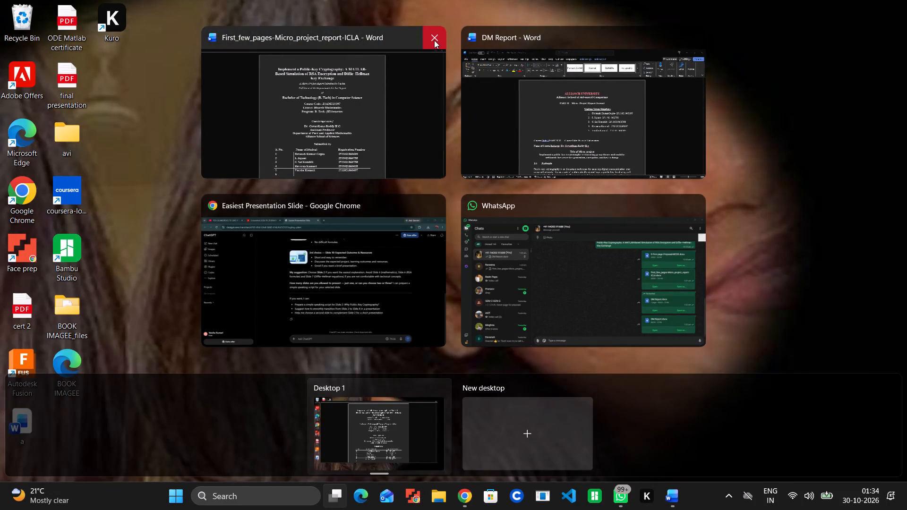
Close all open windows: both Word documents, Chrome without keeping the unsaved page changes, and WhatsApp.
click(434, 40)
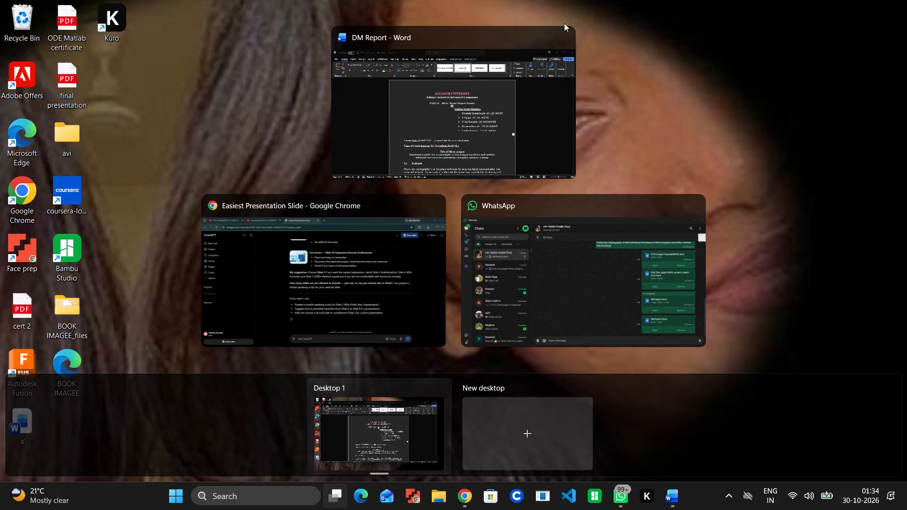
click(566, 35)
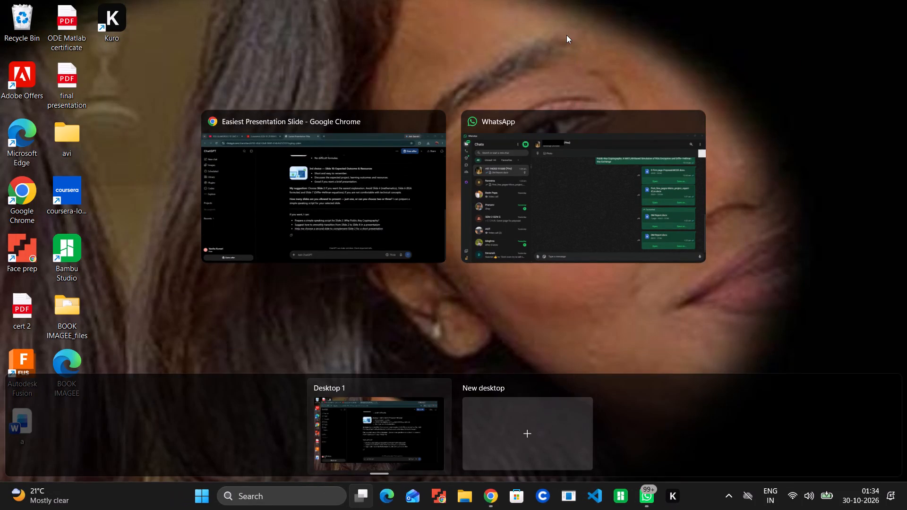
click(423, 121)
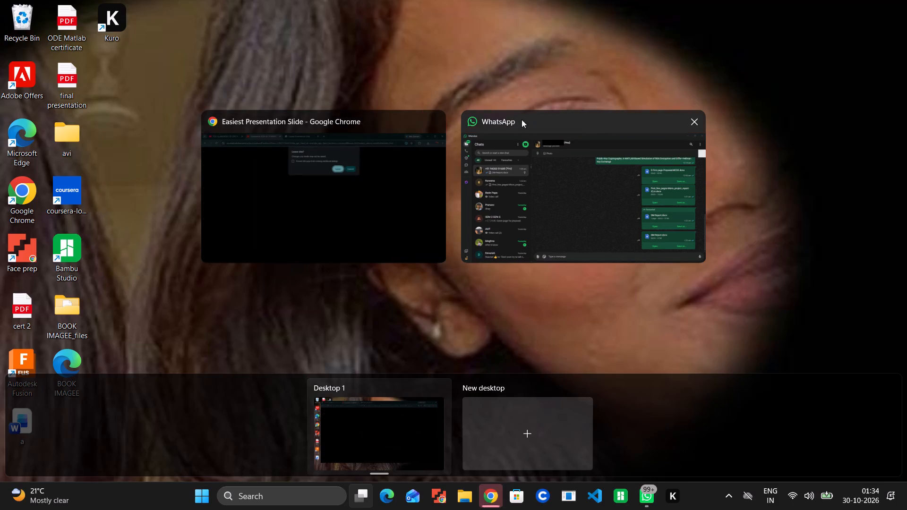
click(264, 214)
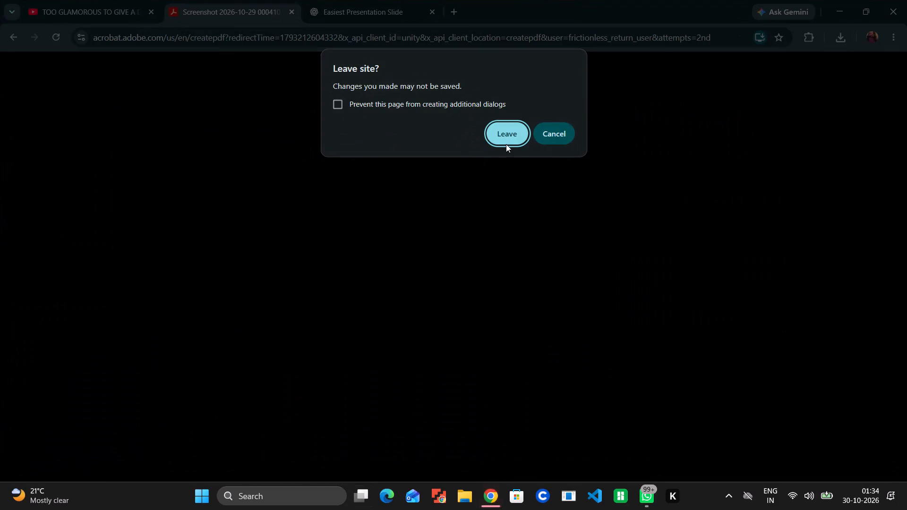
click(509, 136)
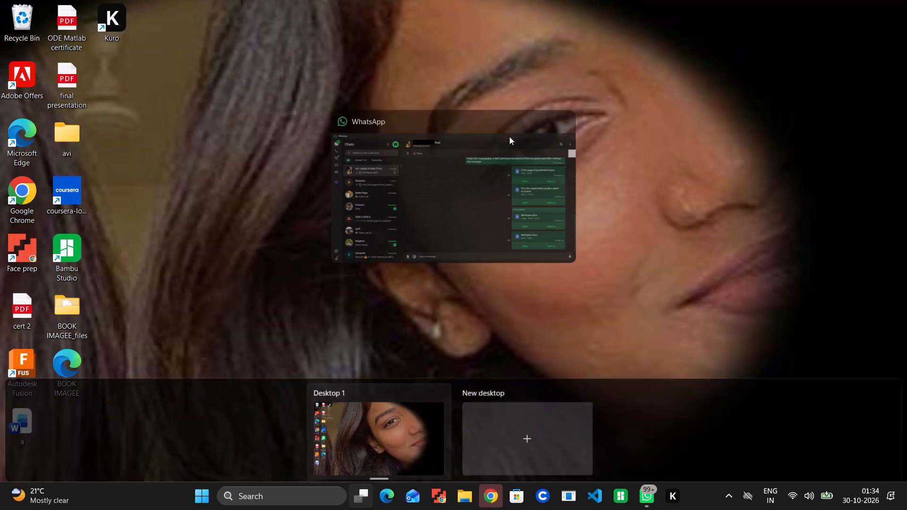
click(566, 118)
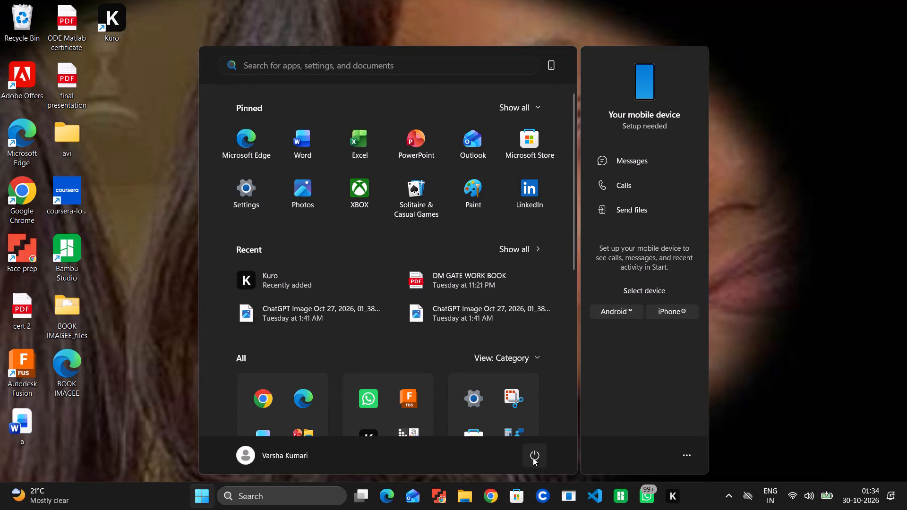
Put the computer to sleep.
click(533, 456)
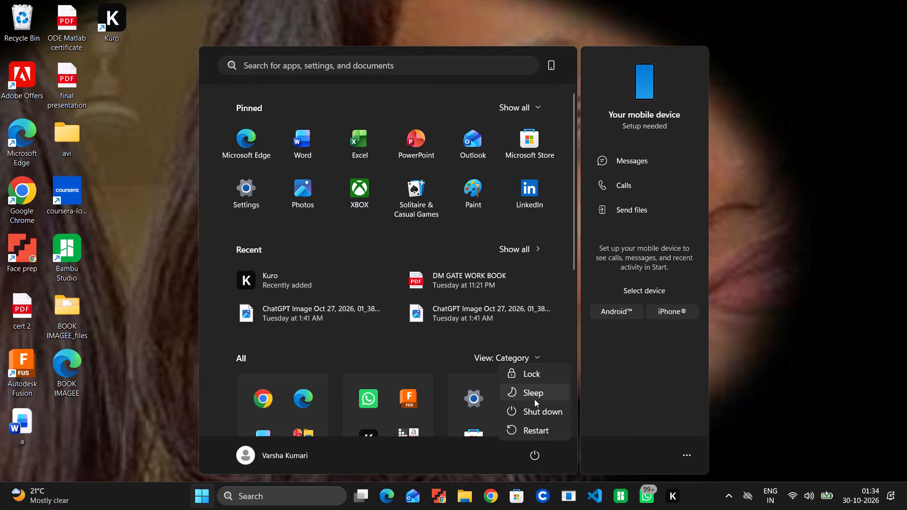
click(533, 393)
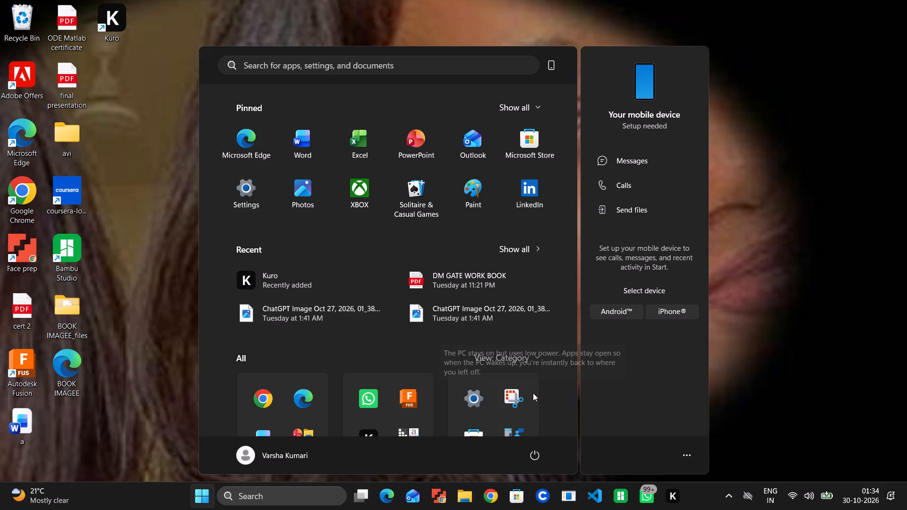